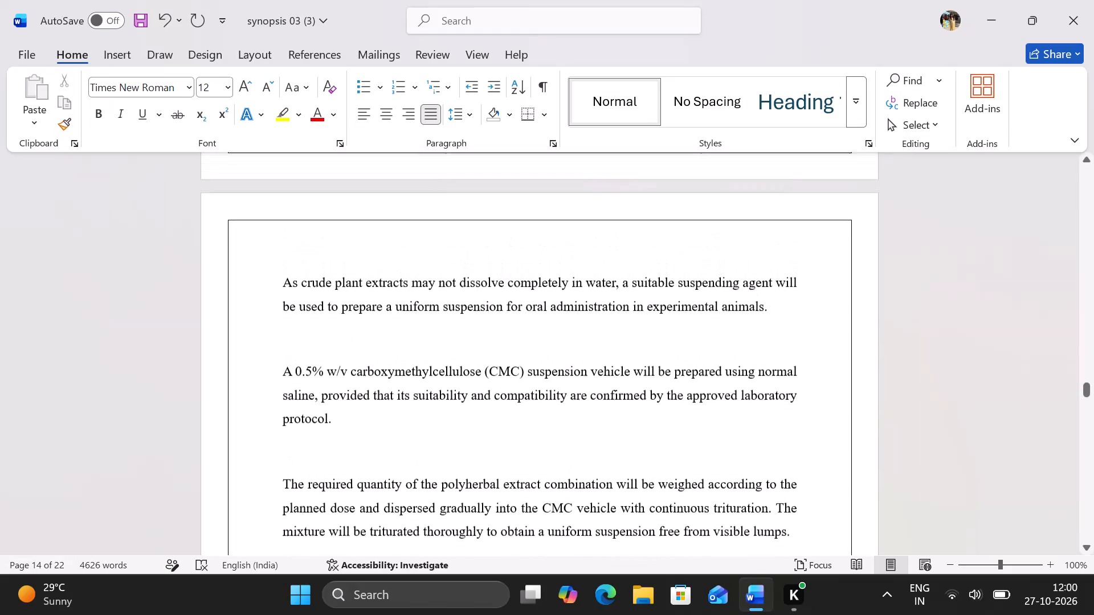
Remove the blank lines directly above and below the heading "5. Preparation of the Polyherbal Suspension".
scroll(707, 430, up, 3)
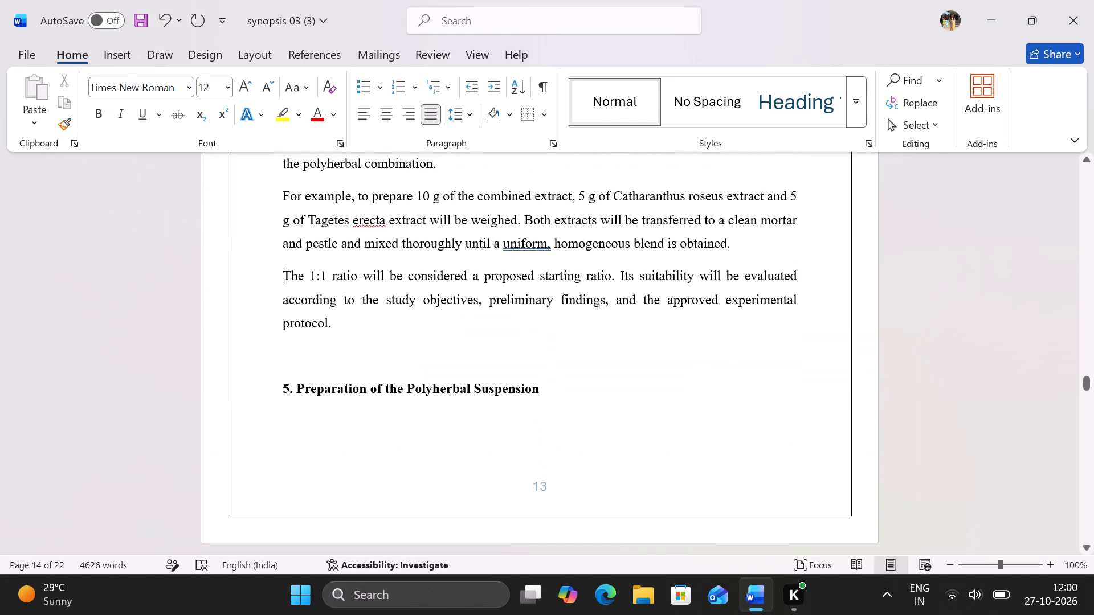
scroll(707, 430, up, 1)
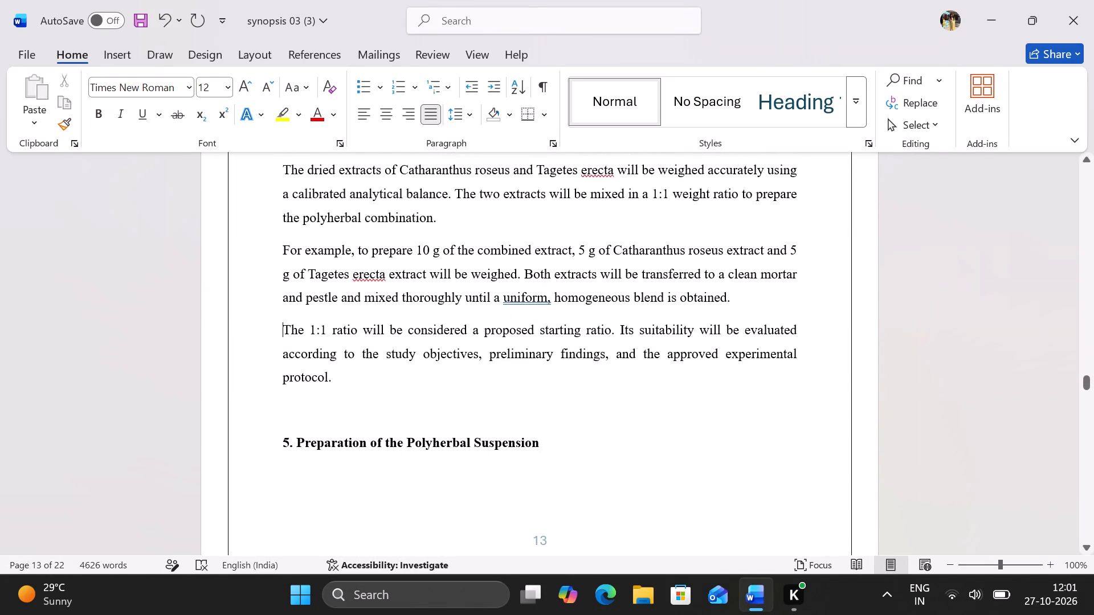
click(280, 439)
key(BackSpace)
scroll(280, 439, down, 1)
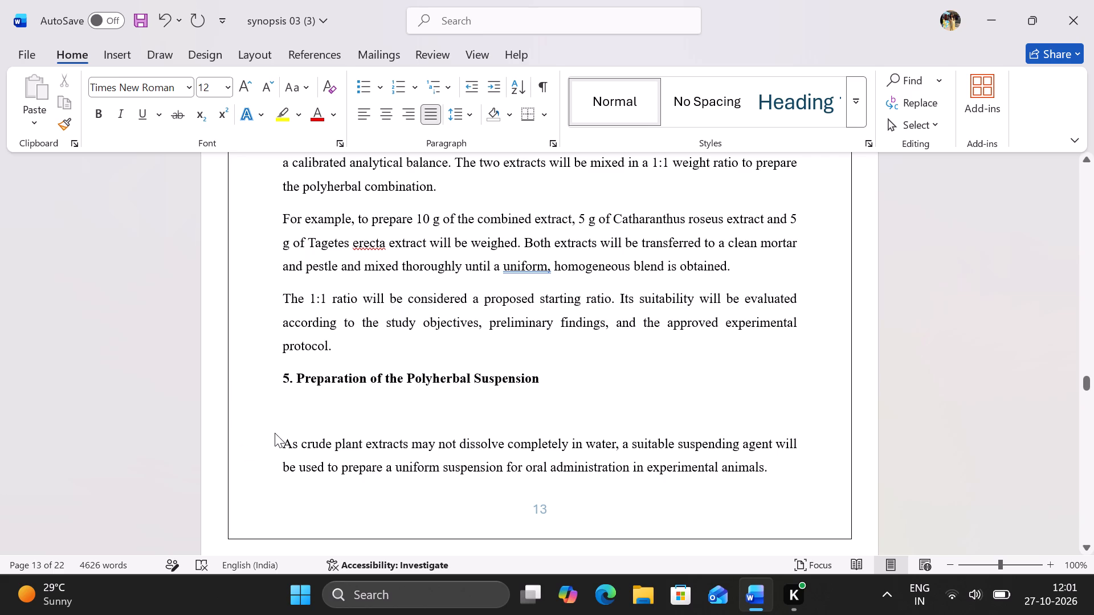
click(280, 441)
key(BackSpace)
Remove the blank lines before the suspension section's paragraphs on the 0.5% w/v CMC vehicle, required quantity, proposed doses and oral administration.
scroll(280, 441, down, 2)
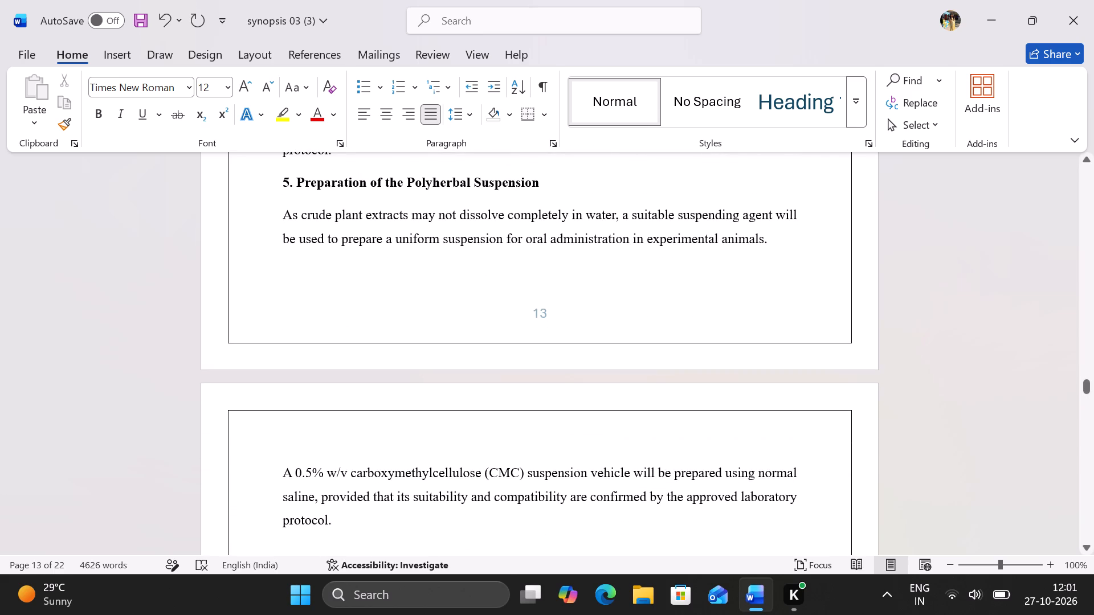
click(276, 472)
key(BackSpace)
scroll(276, 472, down, 3)
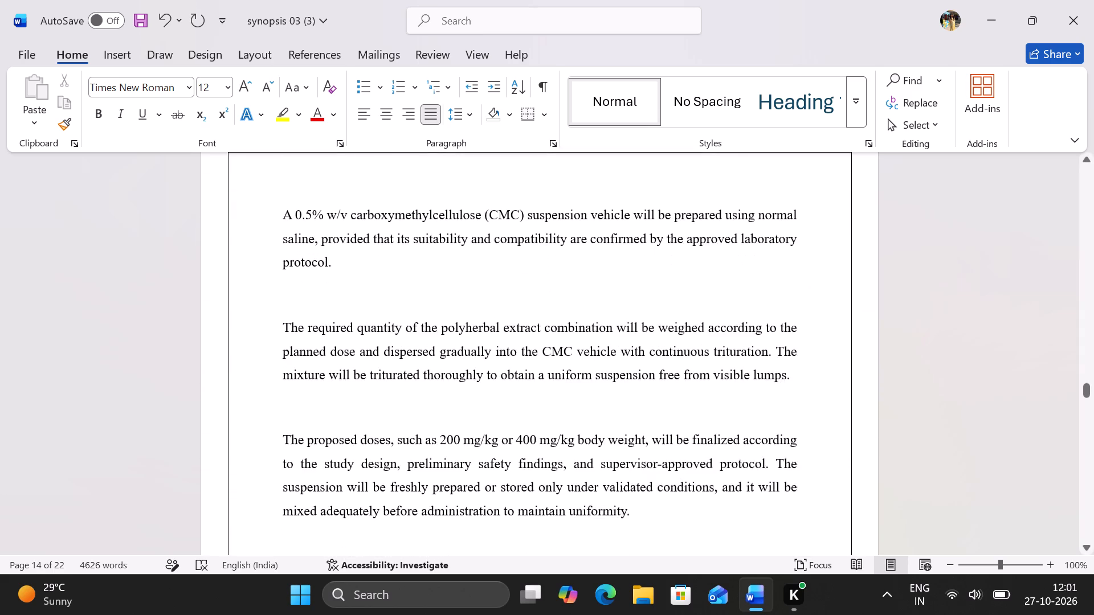
click(280, 298)
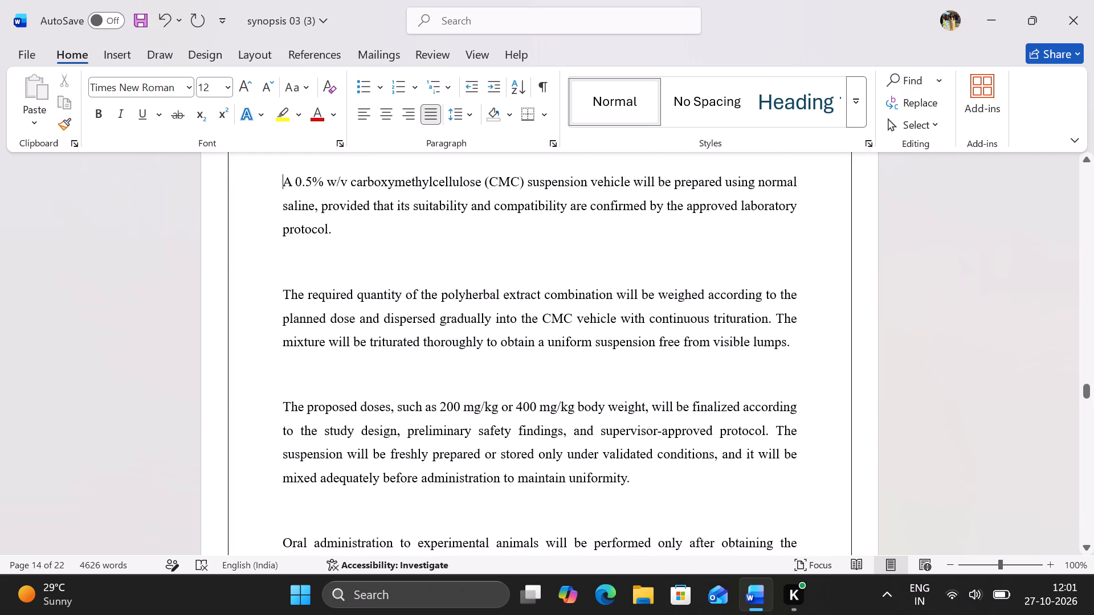
key(BackSpace)
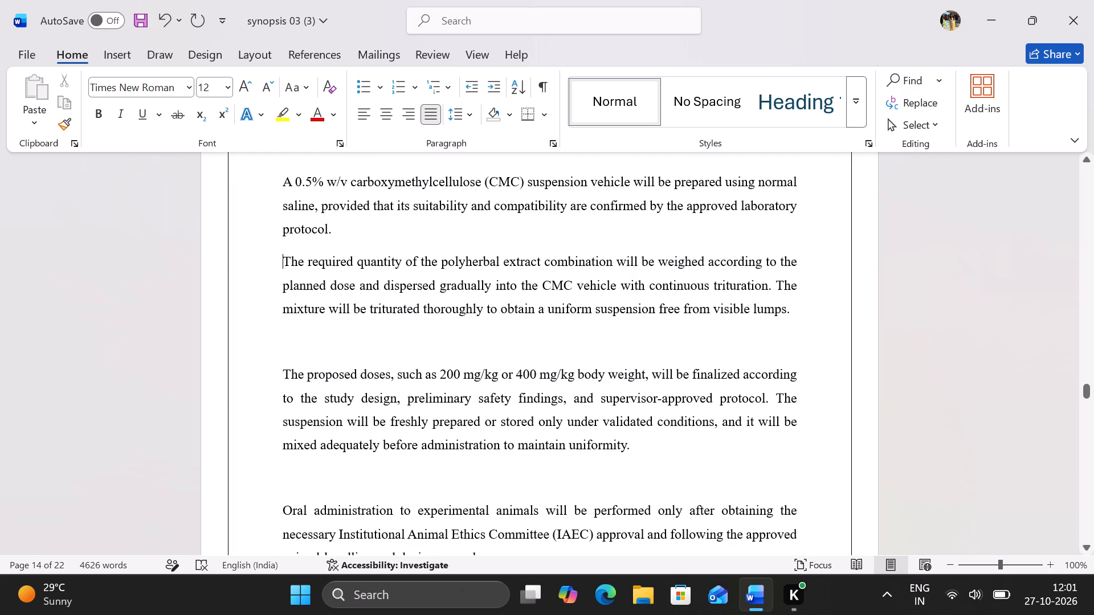
click(282, 371)
key(BackSpace)
scroll(282, 371, down, 1)
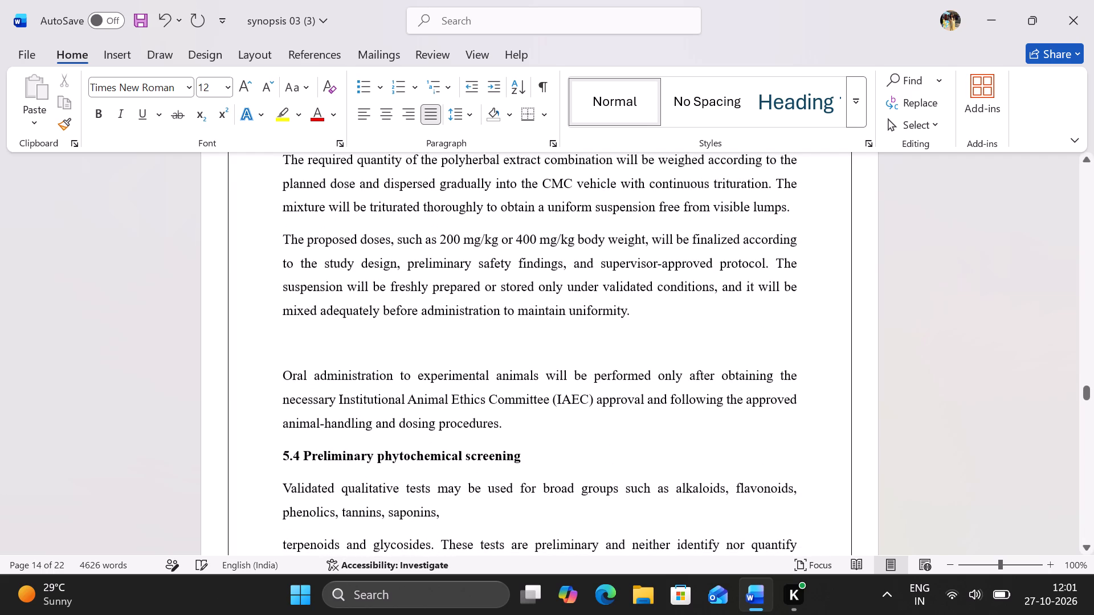
click(280, 371)
key(BackSpace)
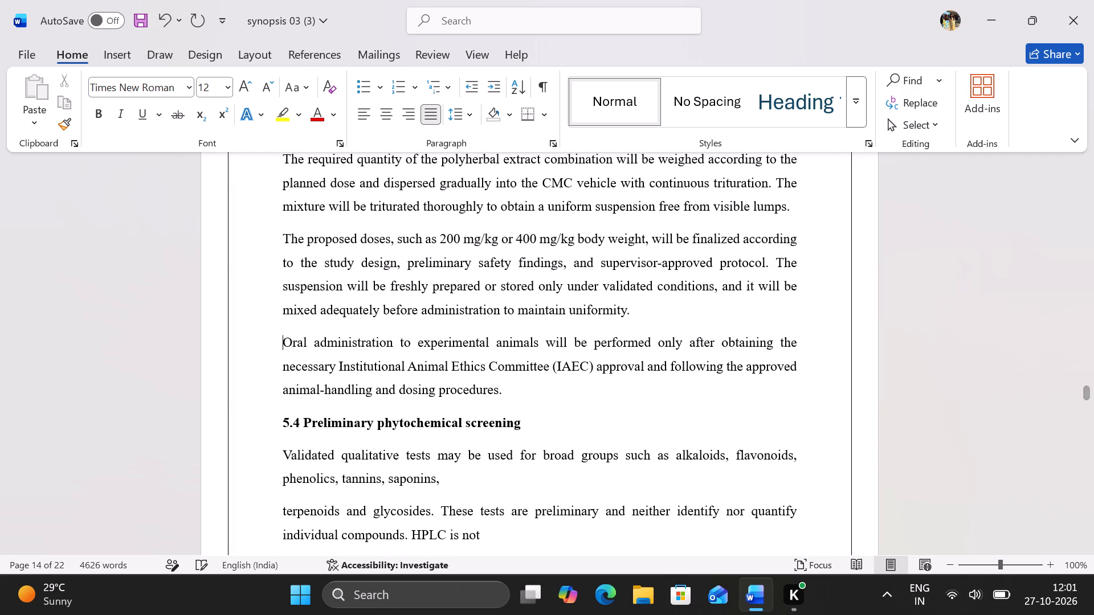
Join the broken lines under "5.4 Preliminary phytochemical screening" into one continuous paragraph, with single spaces before "terpenoids" and "included".
scroll(280, 371, down, 3)
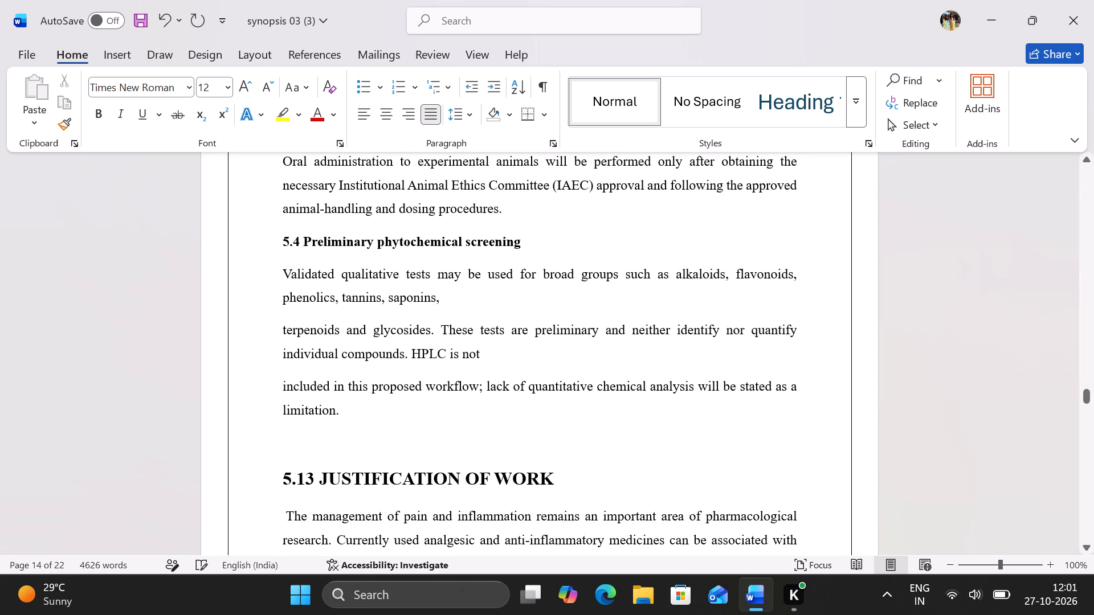
scroll(280, 371, down, 1)
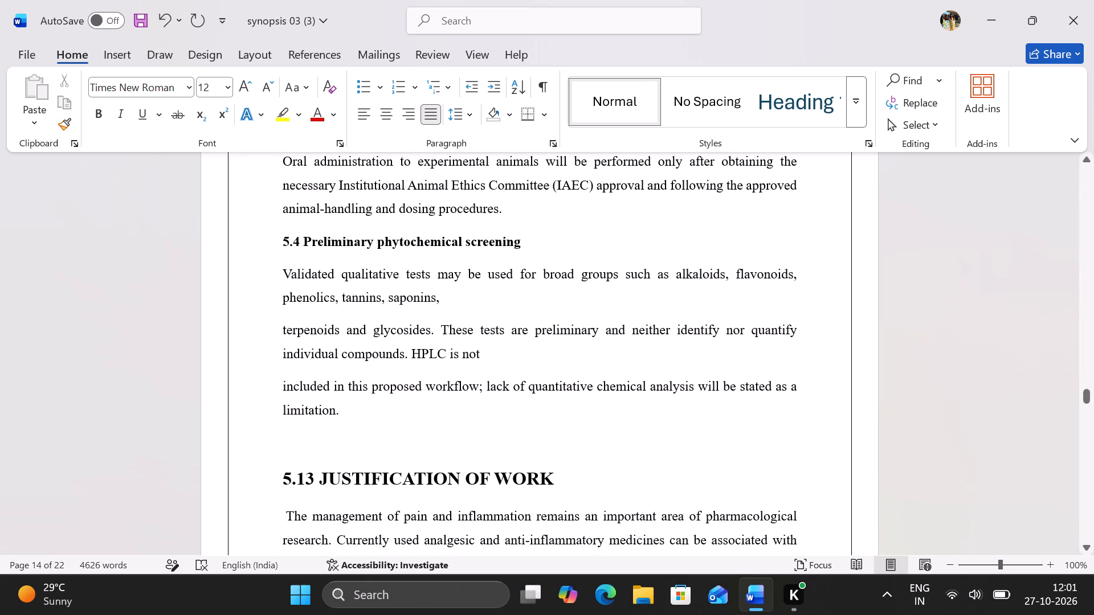
click(281, 320)
key(Down)
key(BackSpace)
key(space)
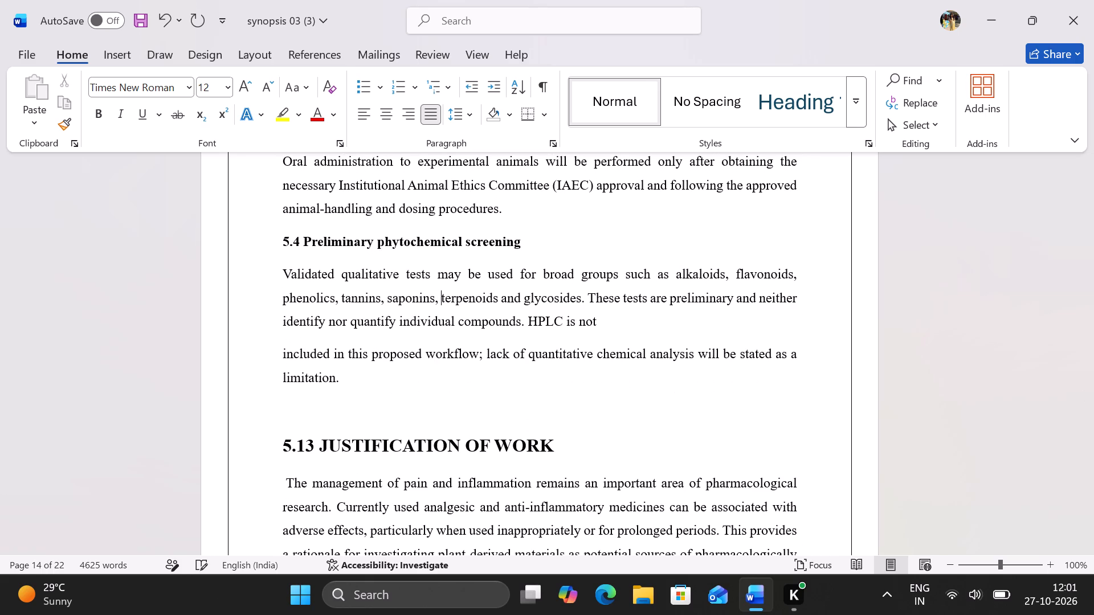
click(281, 356)
key(BackSpace)
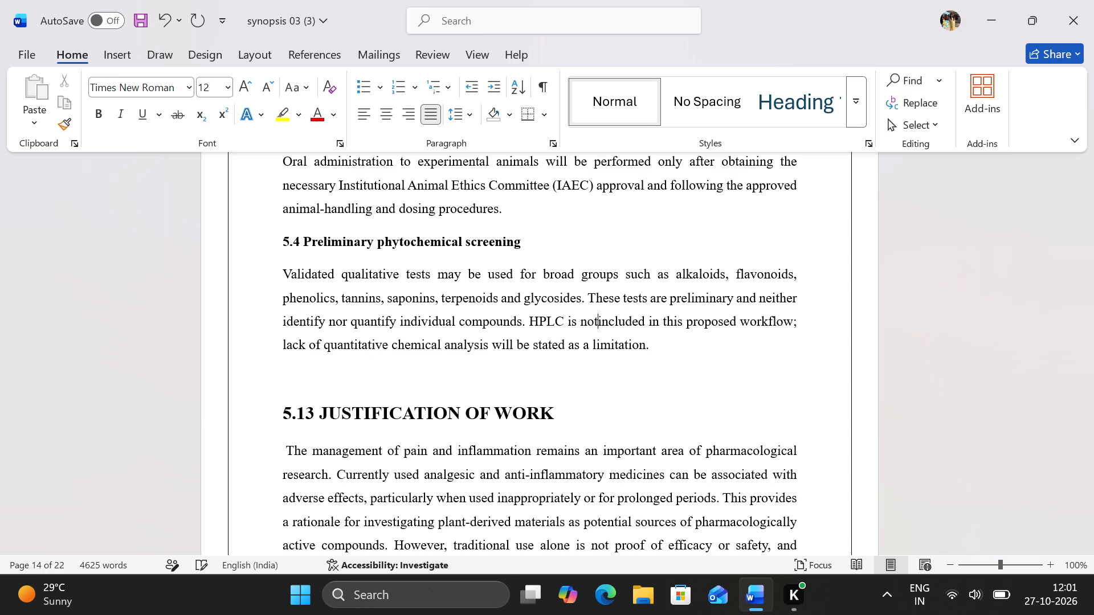
key(space)
Remove the blank line above the heading "5.13 JUSTIFICATION OF WORK".
scroll(281, 356, down, 1)
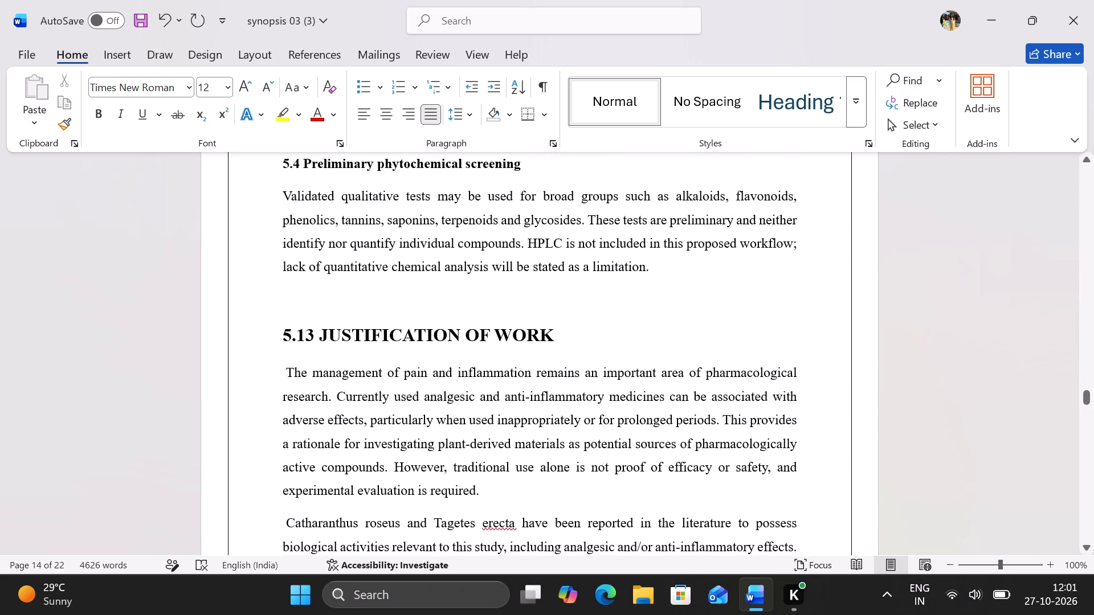
click(281, 327)
key(BackSpace)
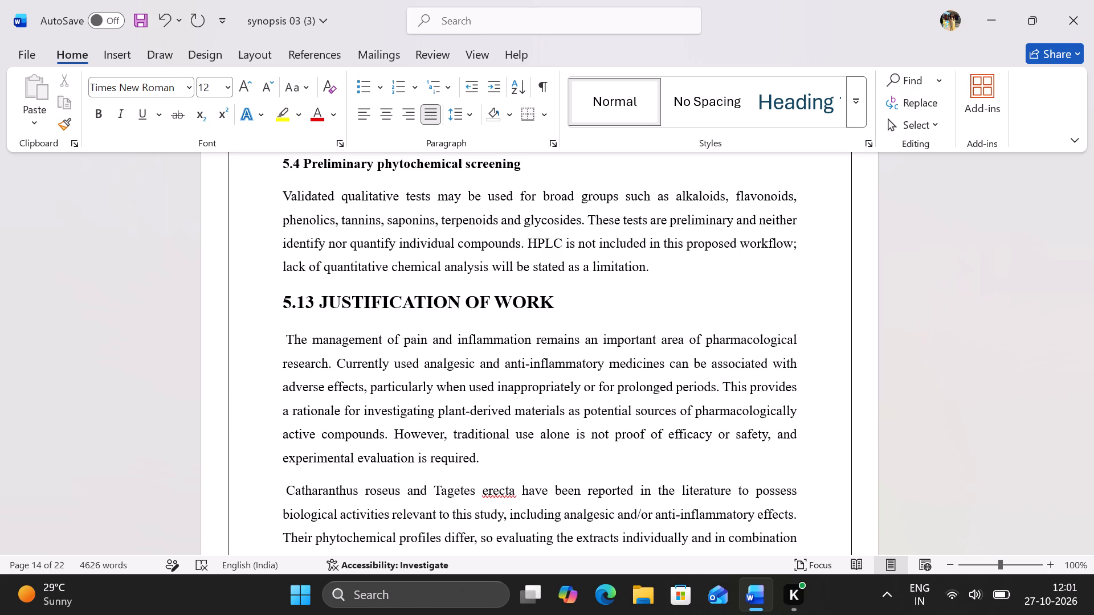
Review the spacing and layout from section 5.13 through 5.14 Biological Evaluation to "E. Animal welfare and reporting".
scroll(281, 327, down, 3)
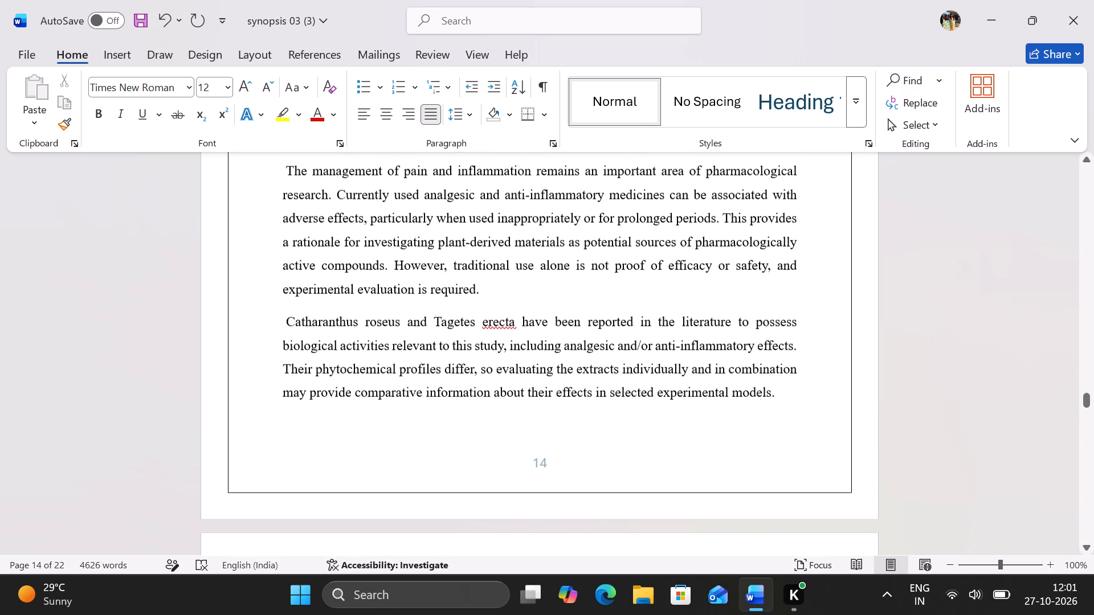
scroll(281, 327, down, 5)
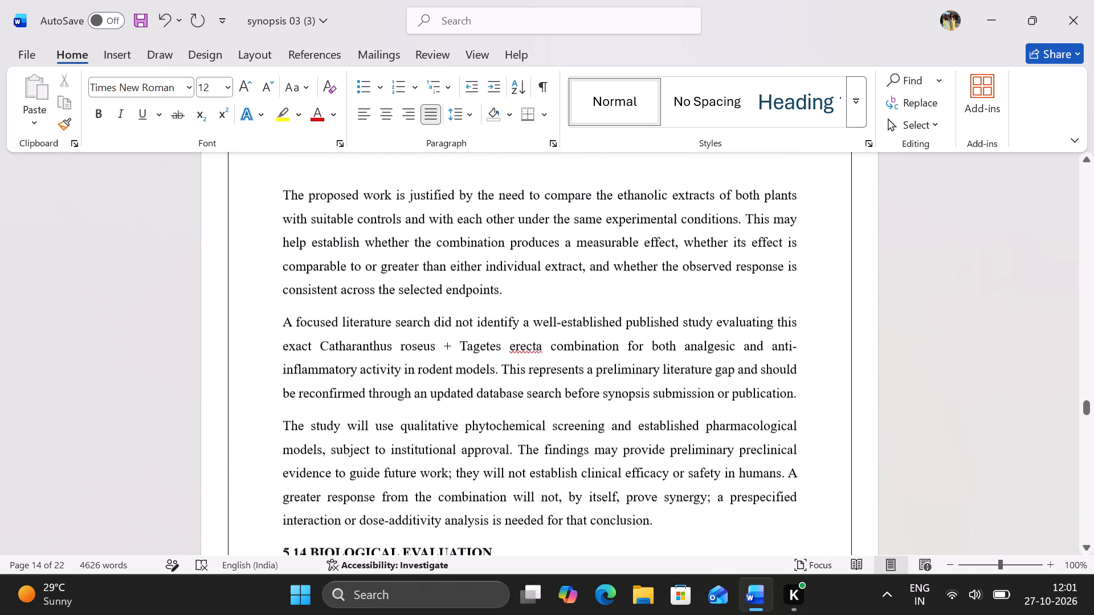
scroll(281, 327, down, 4)
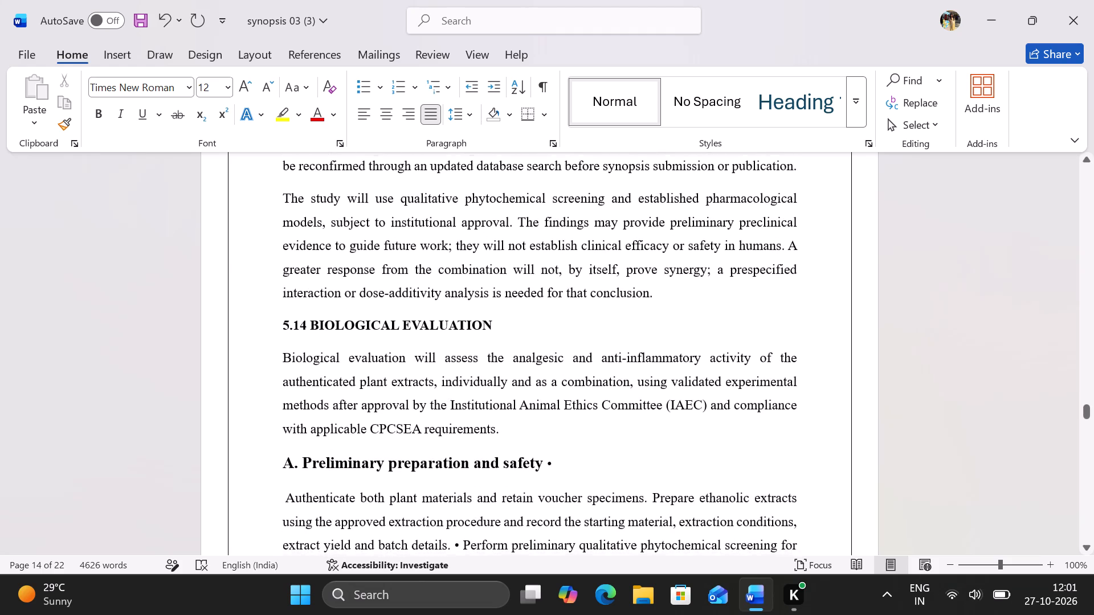
scroll(281, 327, down, 1)
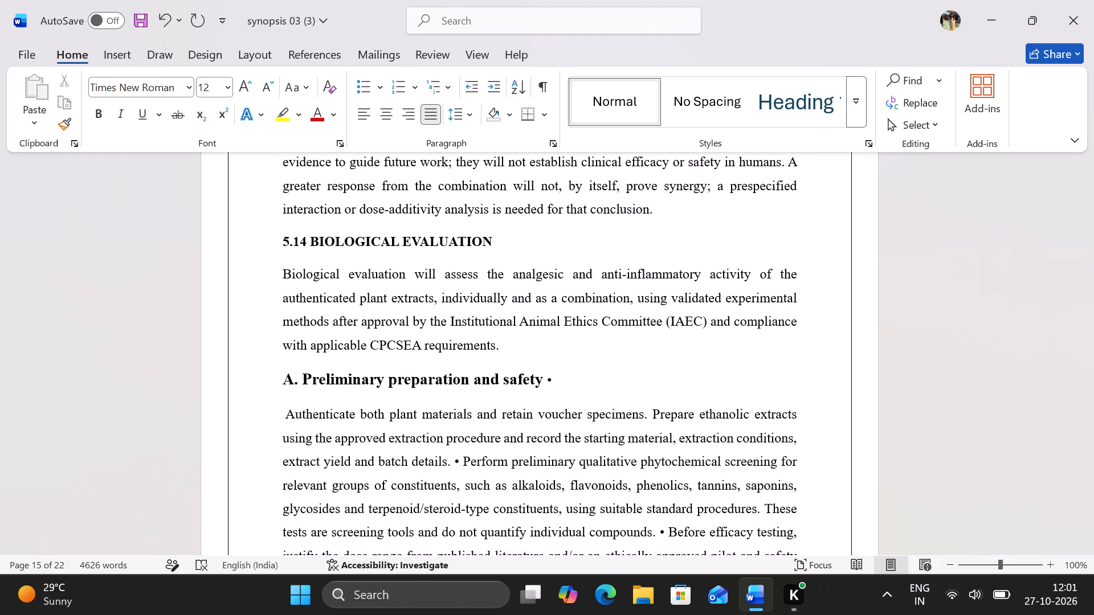
scroll(281, 327, down, 1)
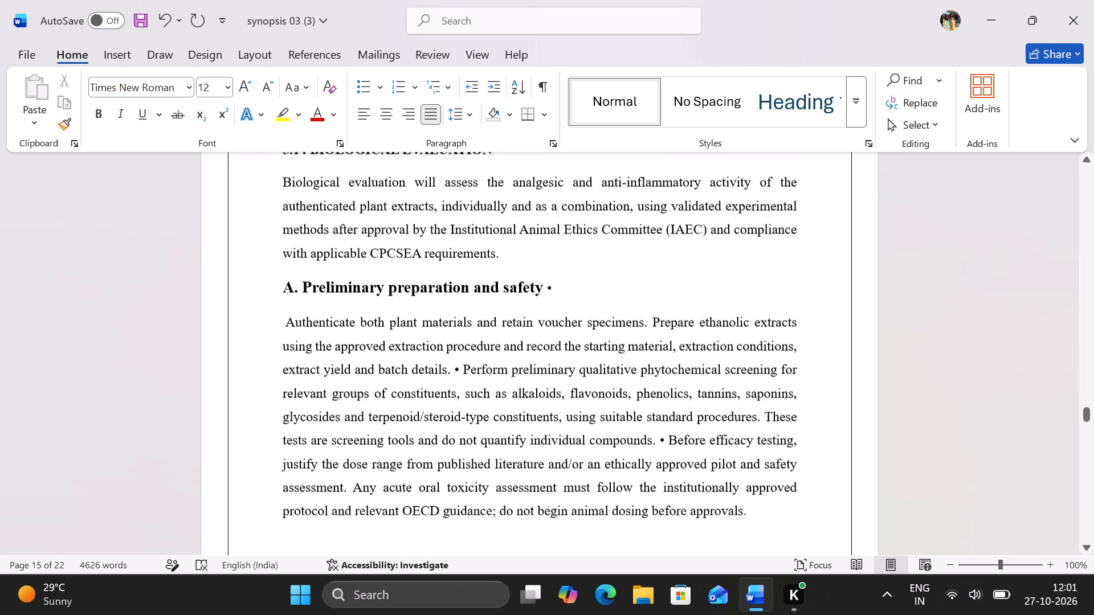
scroll(281, 327, down, 4)
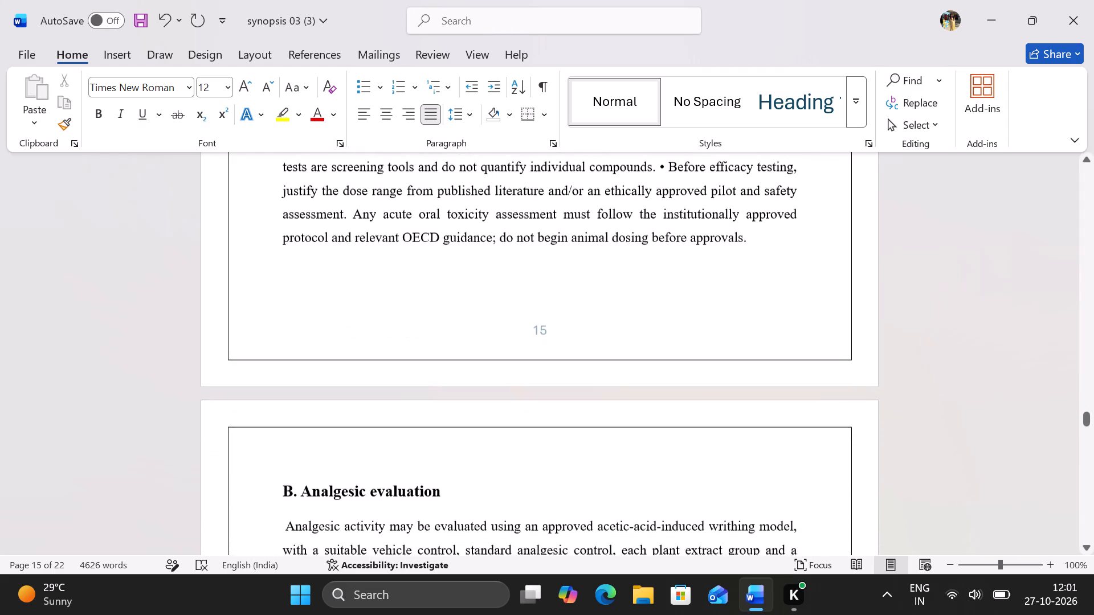
scroll(281, 327, down, 4)
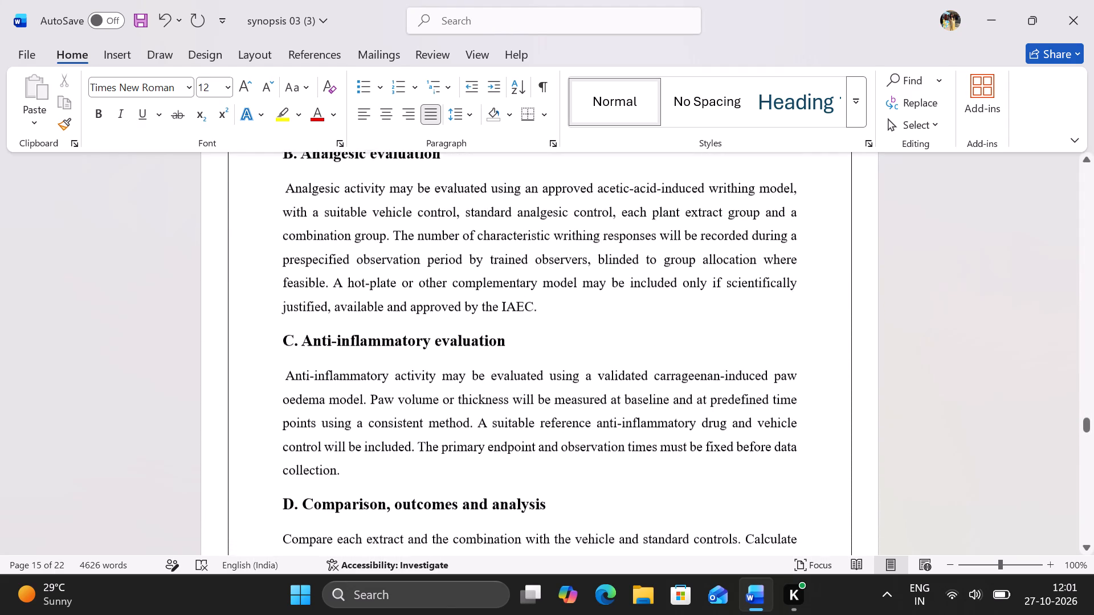
scroll(281, 327, down, 4)
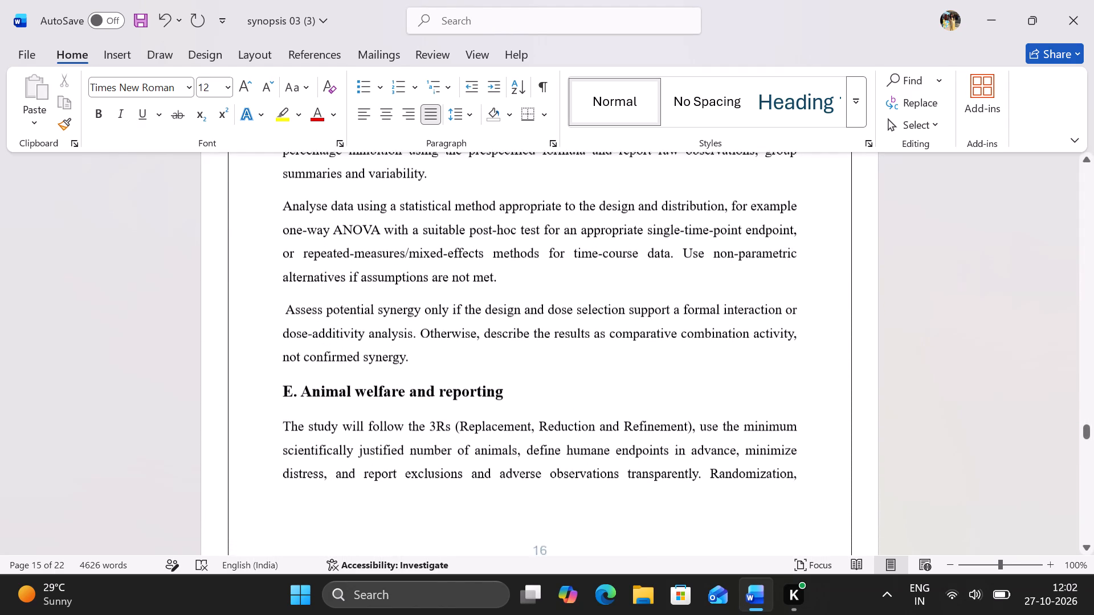
Remove the three blank lines before the "5.5 Animals and ethics" paragraph.
scroll(281, 327, down, 3)
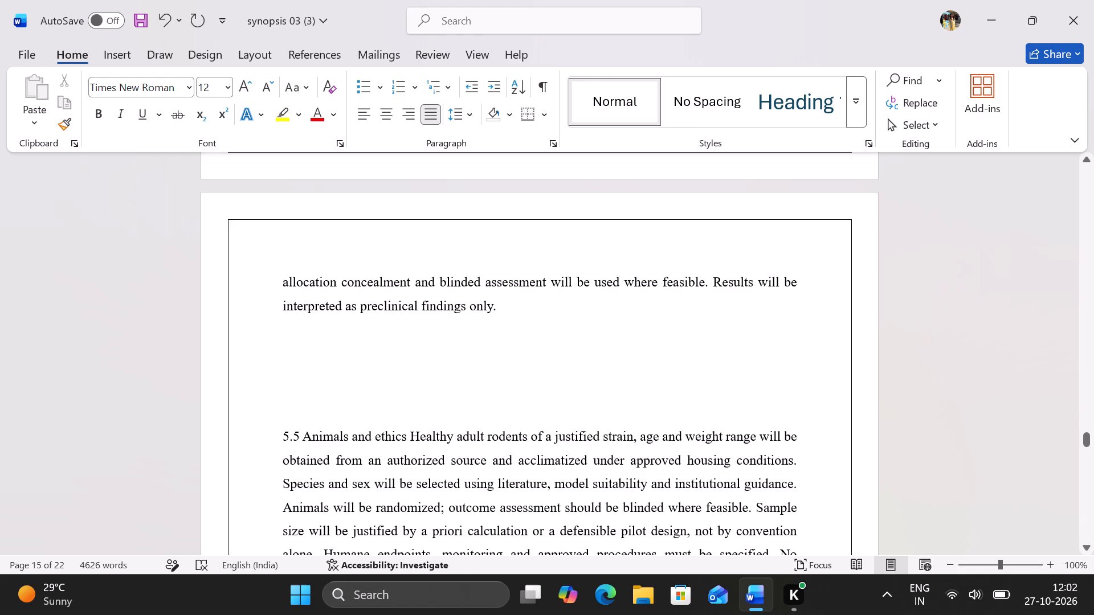
click(282, 435)
key(BackSpace)
key(BackSpace)
key(BackSpace)
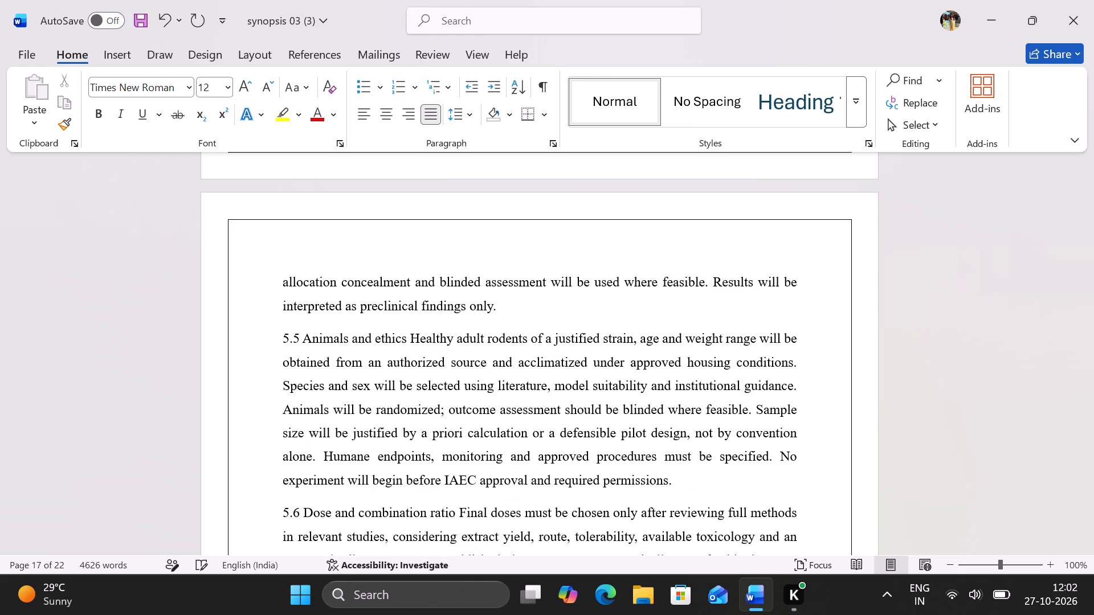
Remove the blank line above the heading "5.7 ProGroup Treatment Purpose".
scroll(282, 435, down, 5)
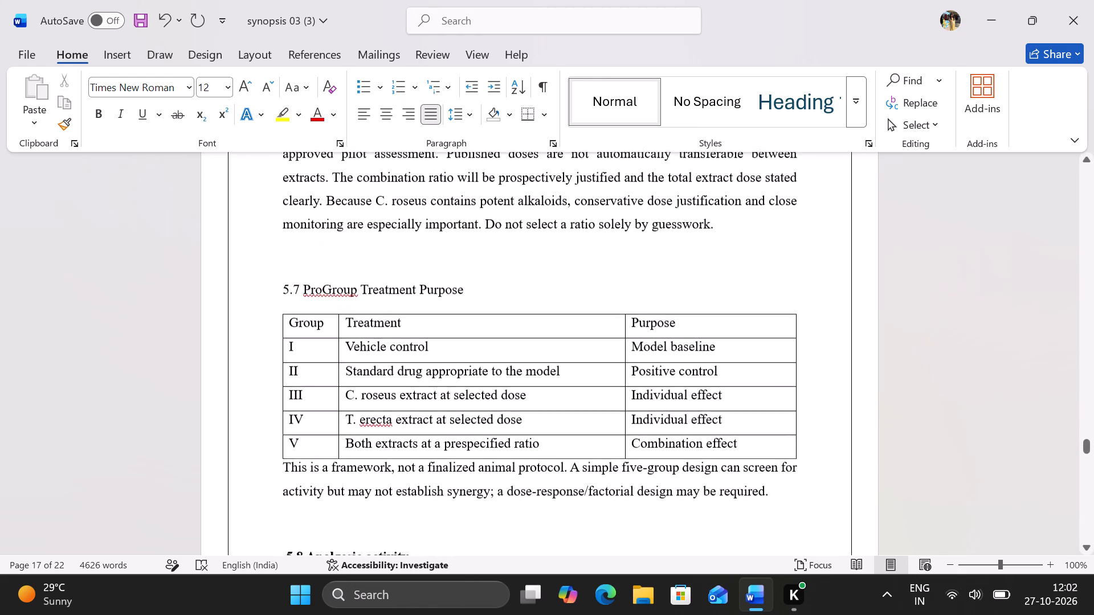
scroll(282, 435, down, 1)
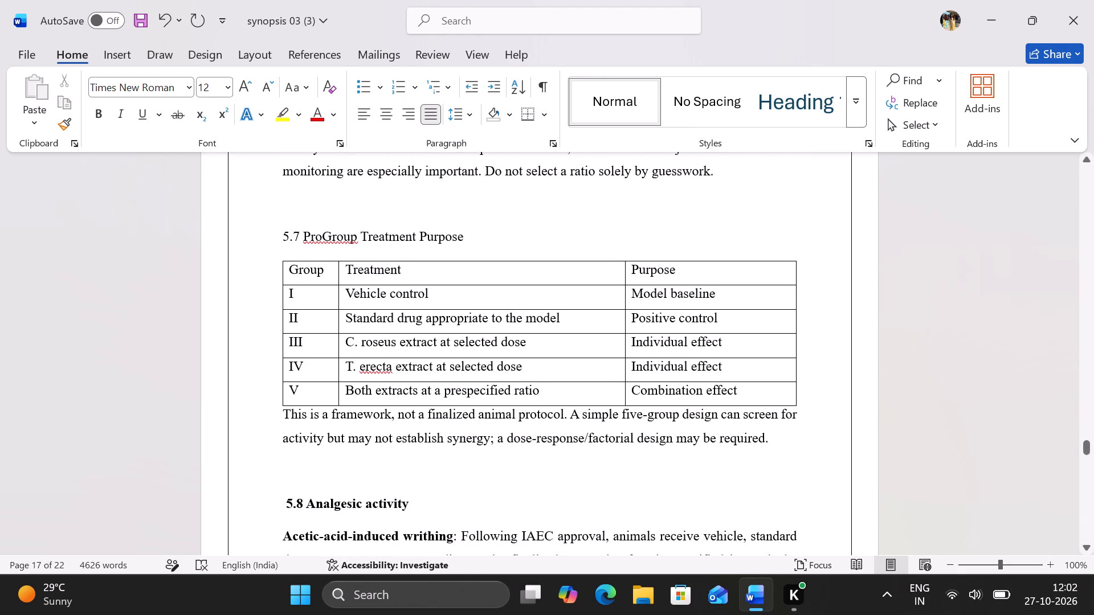
click(284, 233)
key(BackSpace)
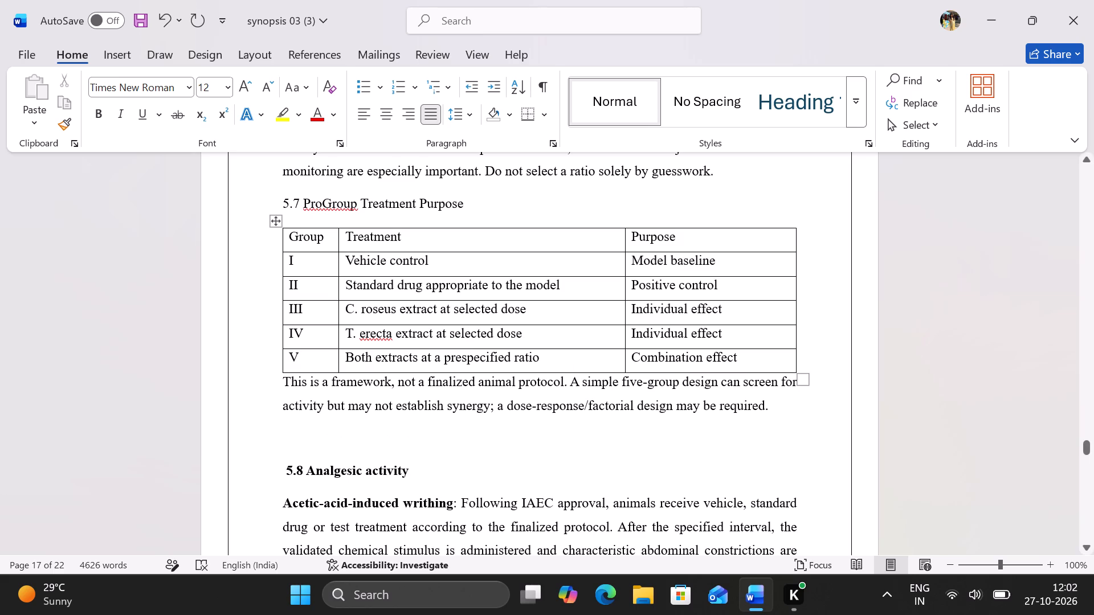
Make the whole heading line "5.7 ProGroup Treatment Purpose" bold.
drag(299, 198, 328, 205)
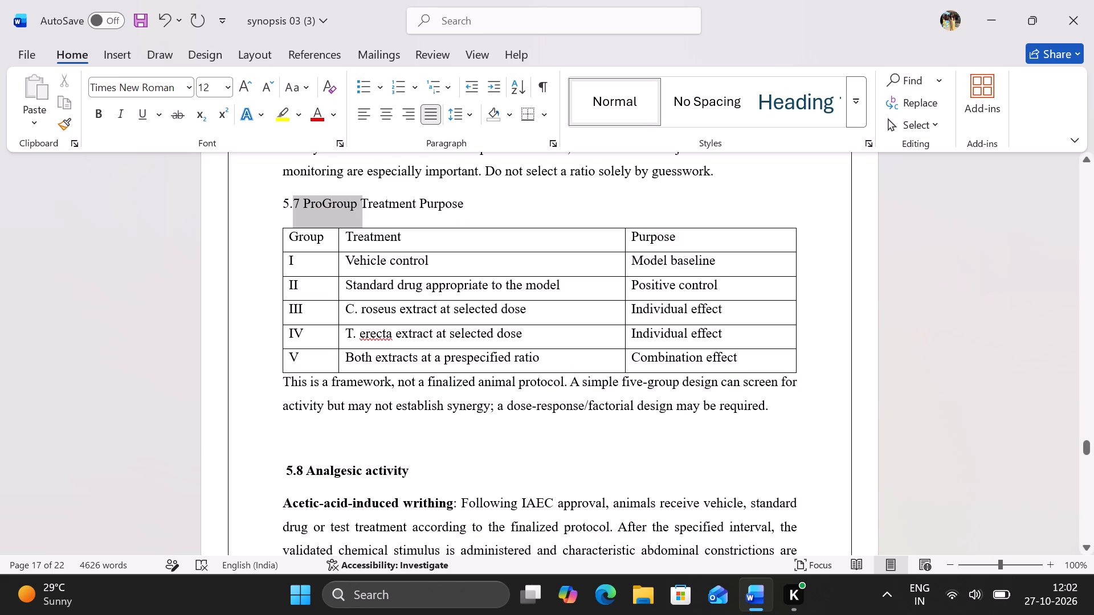
drag(328, 205, 272, 198)
click(272, 198)
click(266, 210)
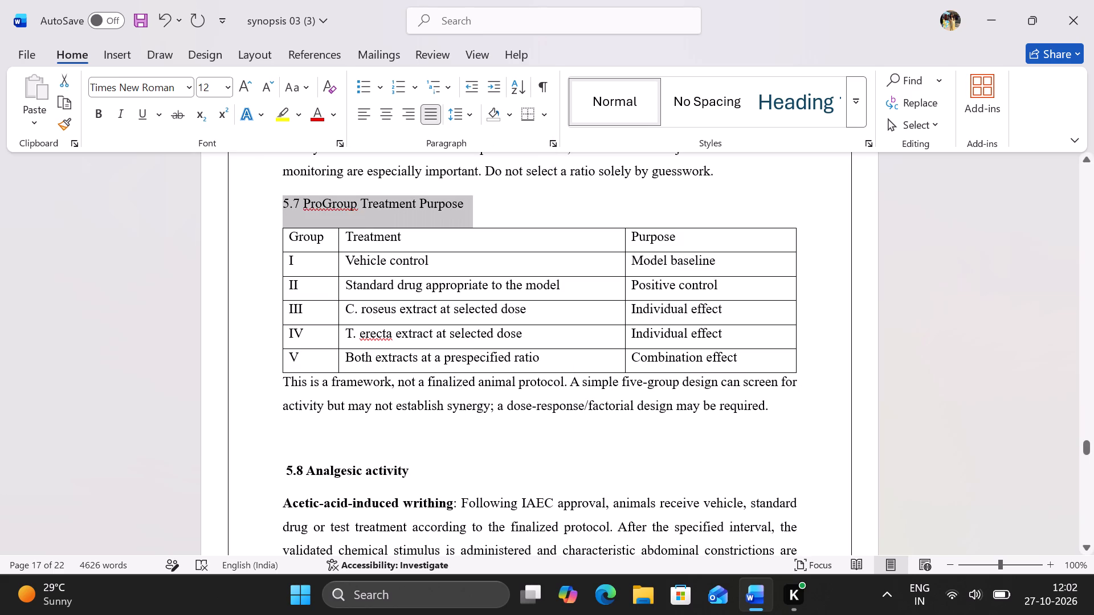
click(99, 114)
click(244, 257)
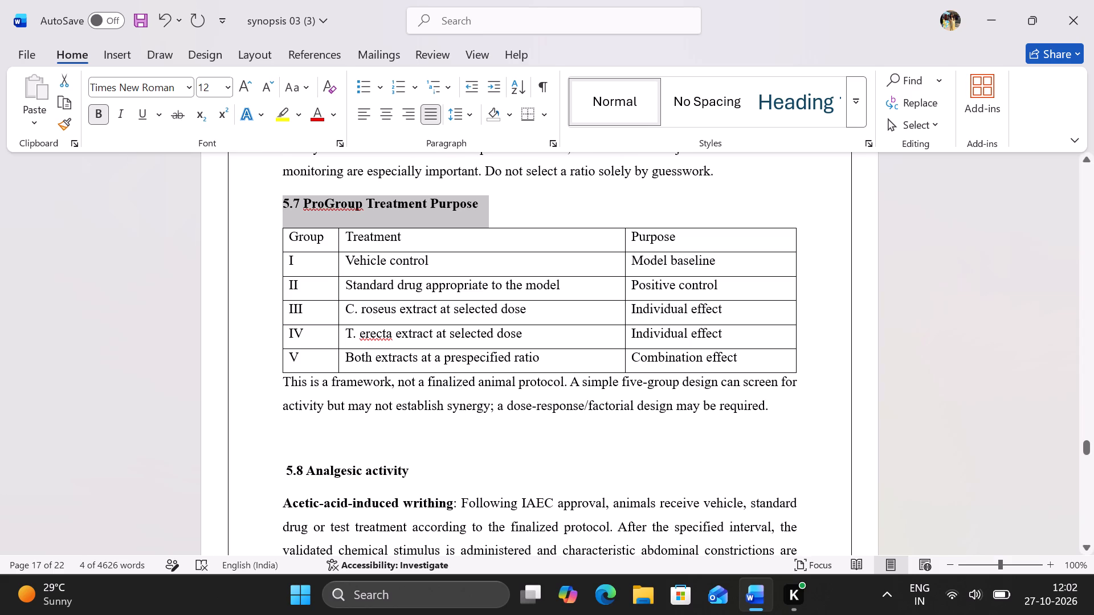
Make the header cells "Group", "Treatment" and "Purpose" bold in the table under heading 5.7.
right_click(244, 257)
click(244, 257)
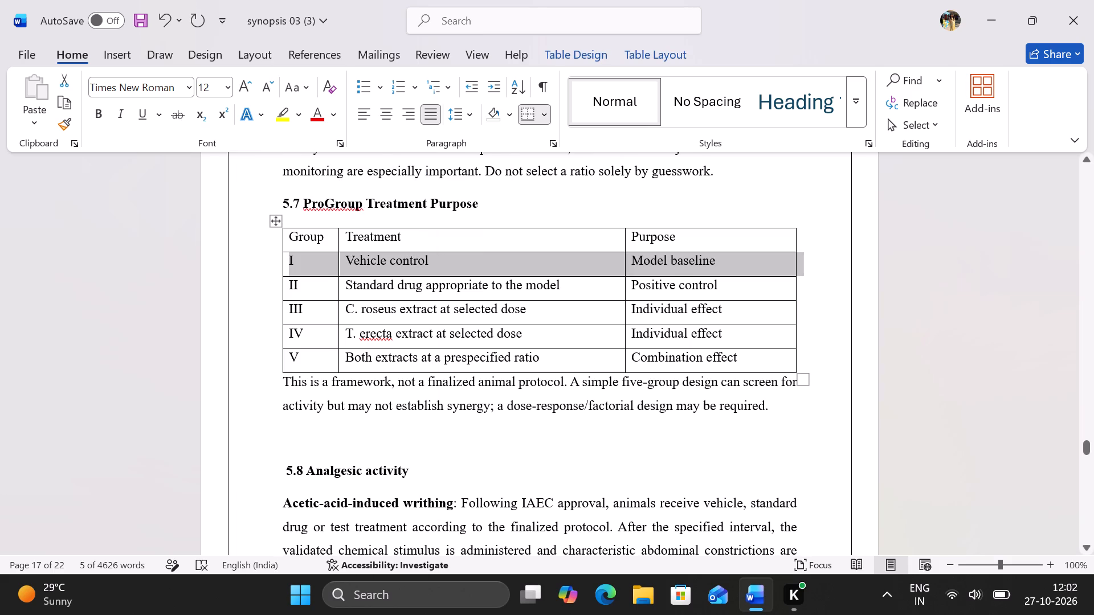
click(176, 284)
click(227, 282)
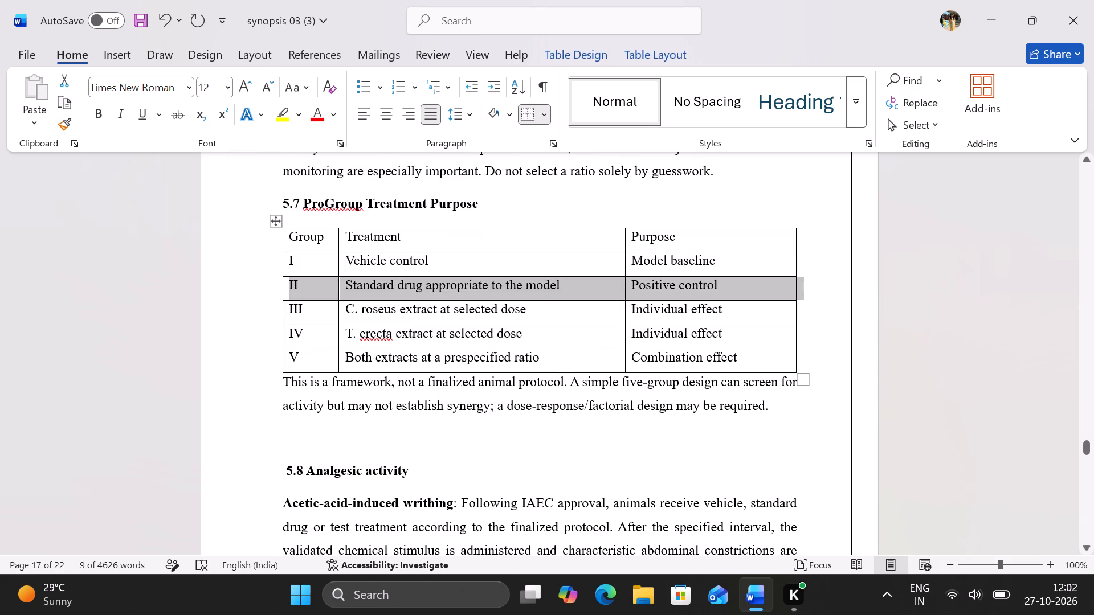
click(294, 235)
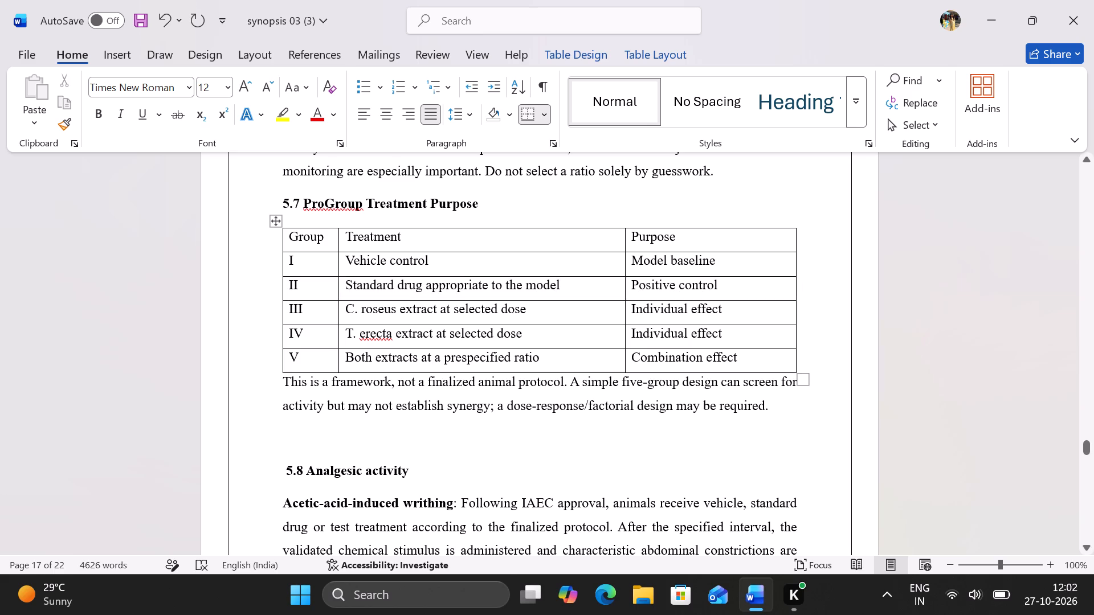
drag(289, 235, 325, 236)
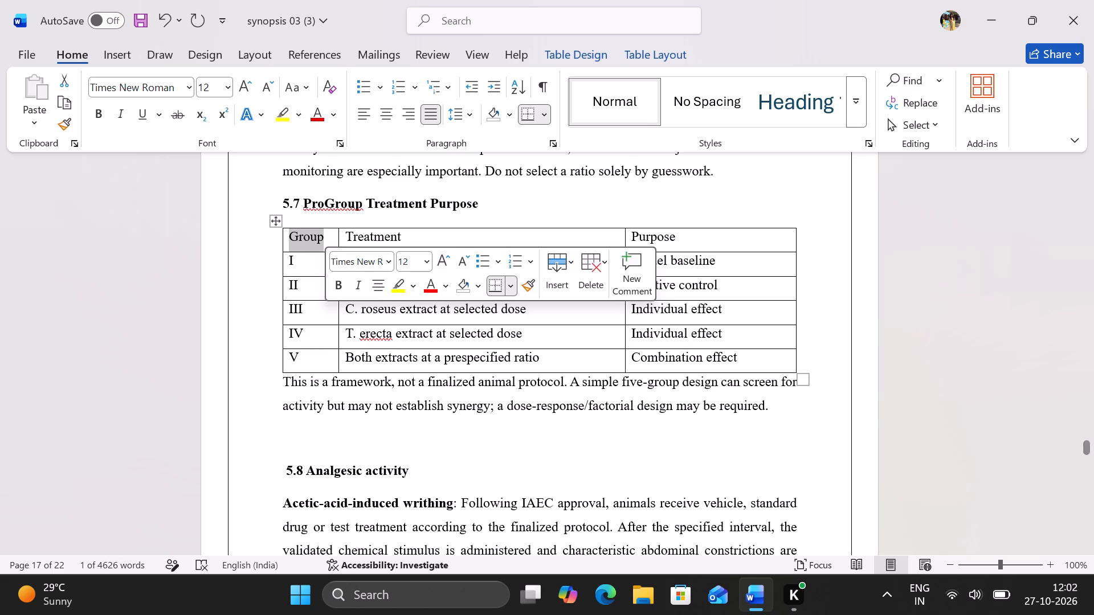
click(341, 286)
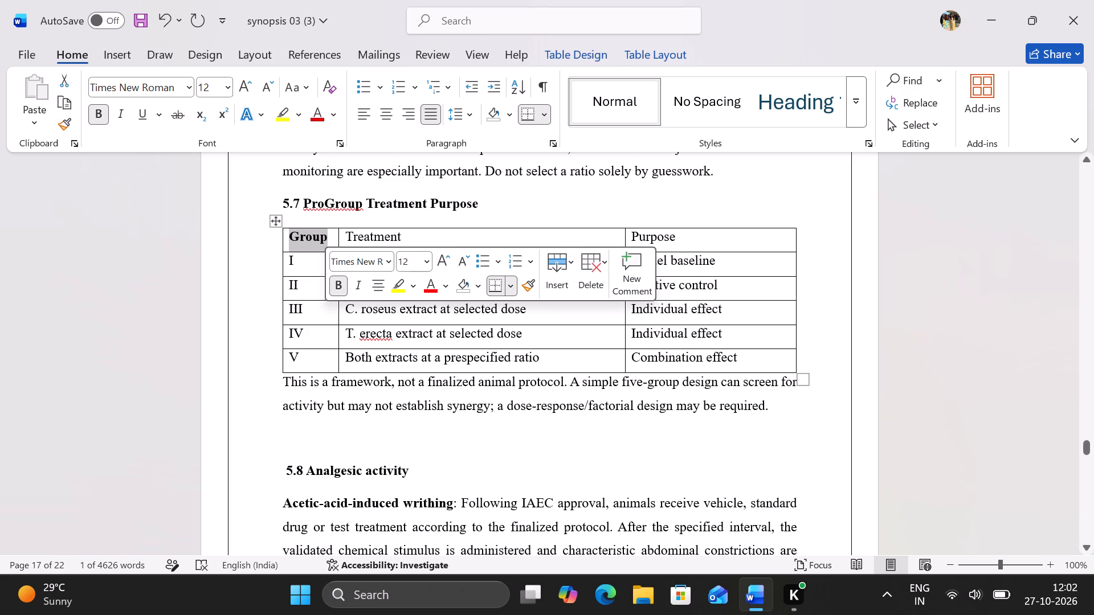
click(389, 234)
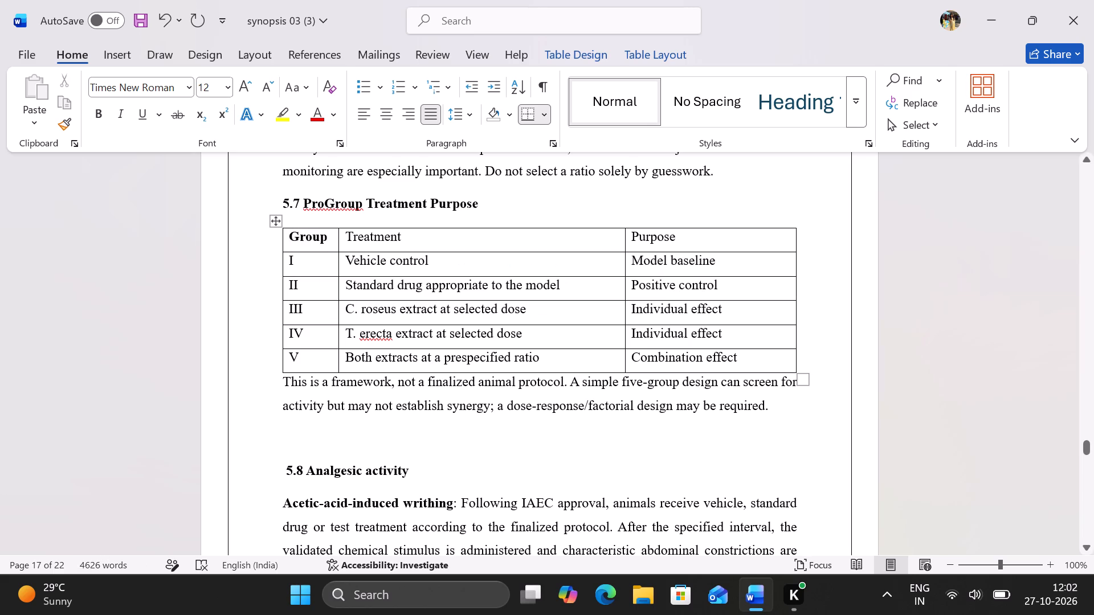
drag(352, 237, 499, 199)
click(506, 177)
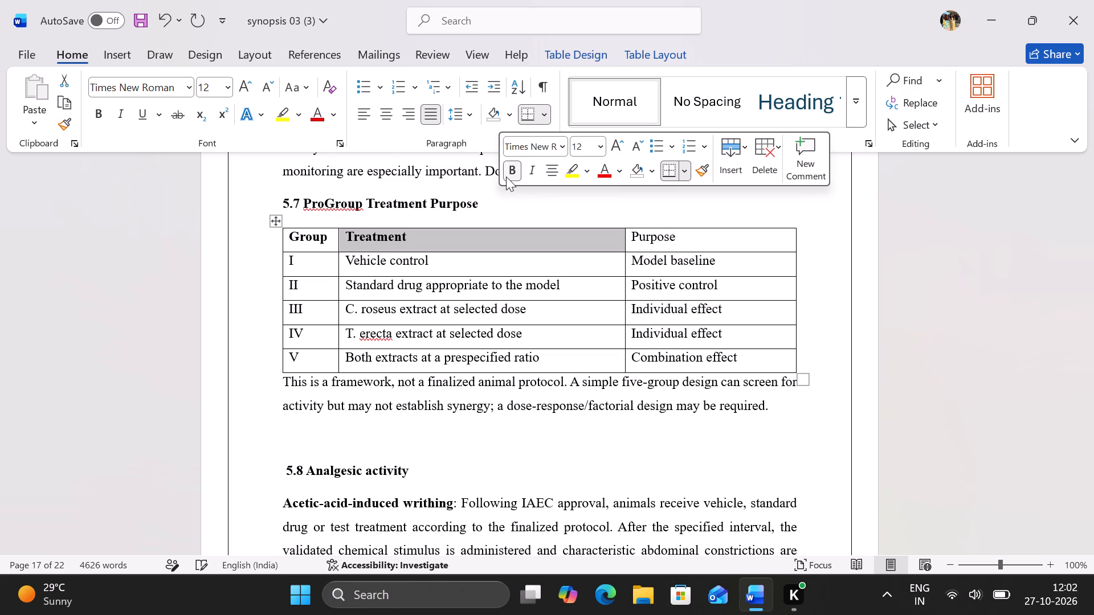
click(553, 199)
drag(630, 239, 629, 239)
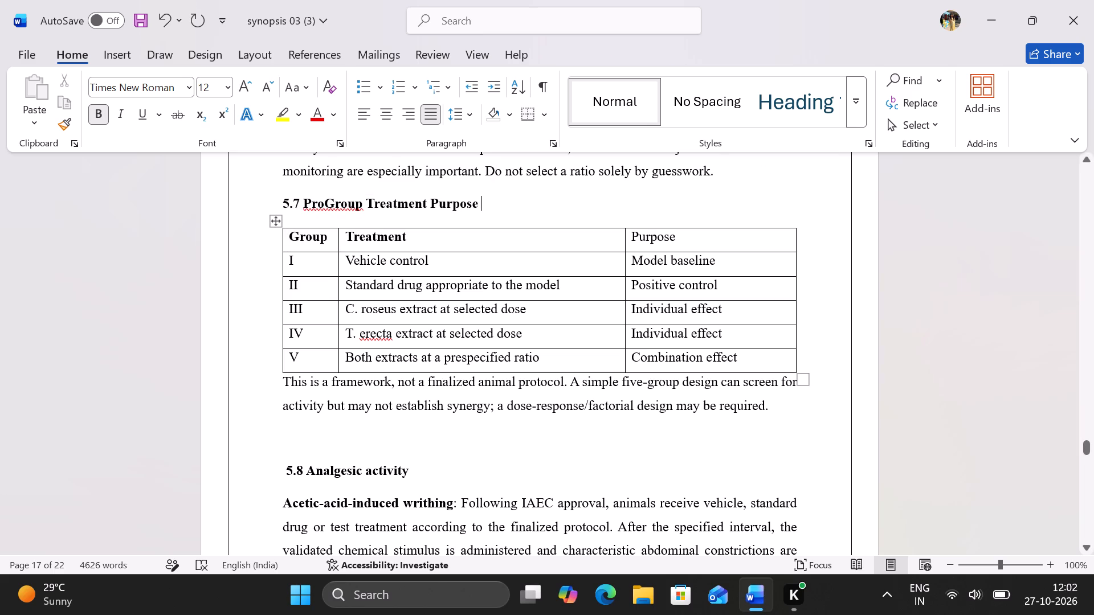
drag(629, 239, 690, 235)
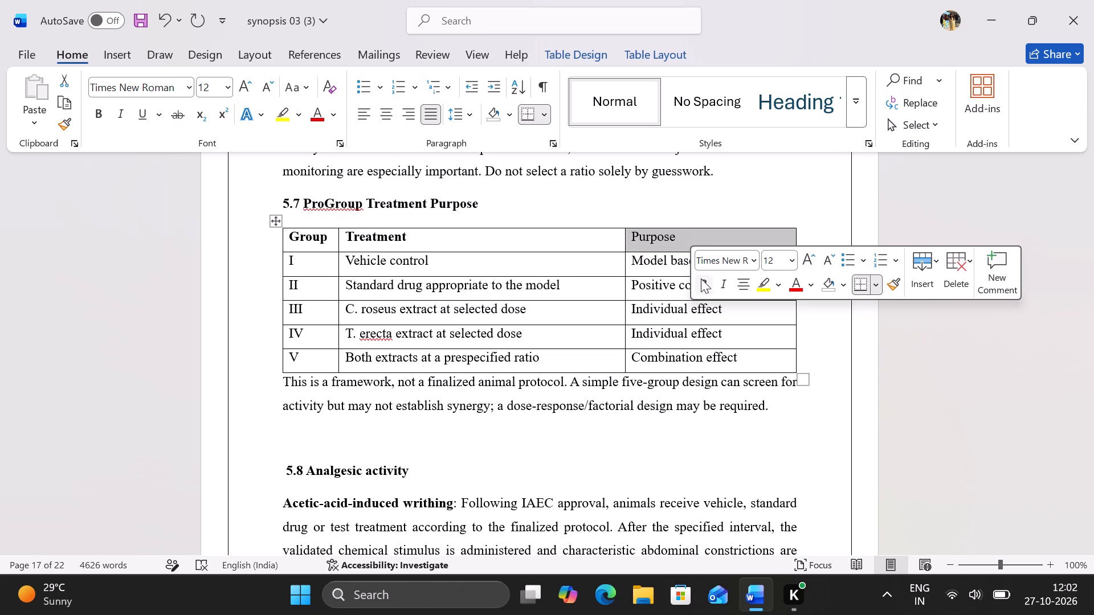
click(701, 280)
click(520, 203)
Move the text following the label "Acetic-acid-induced writhing:" in section 5.8 onto its own new line.
scroll(520, 203, down, 3)
scroll(520, 203, up, 1)
scroll(520, 203, down, 1)
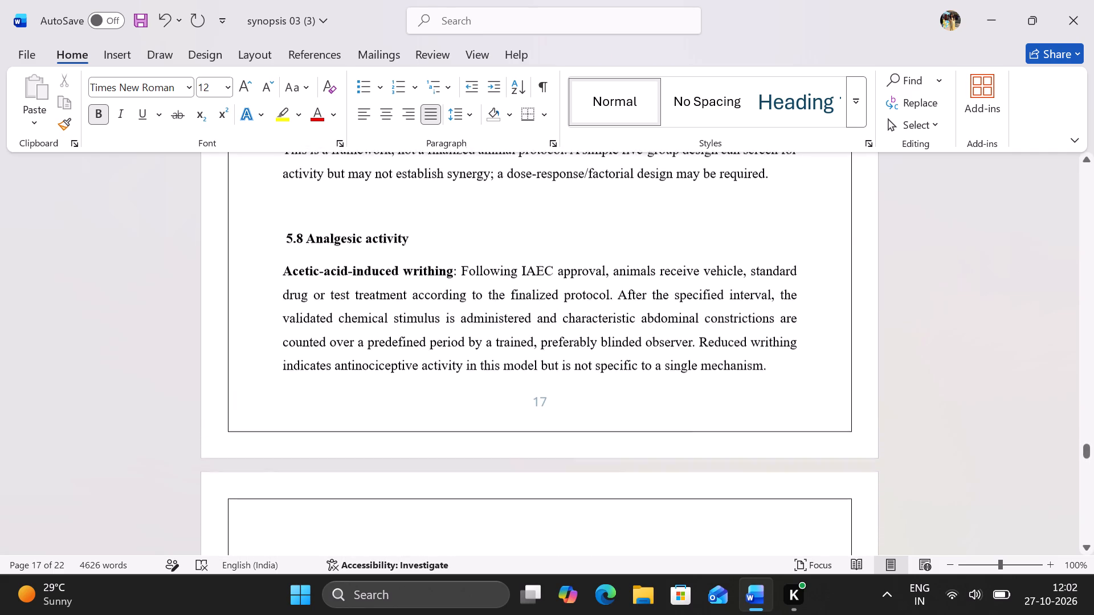
scroll(520, 203, down, 1)
click(462, 269)
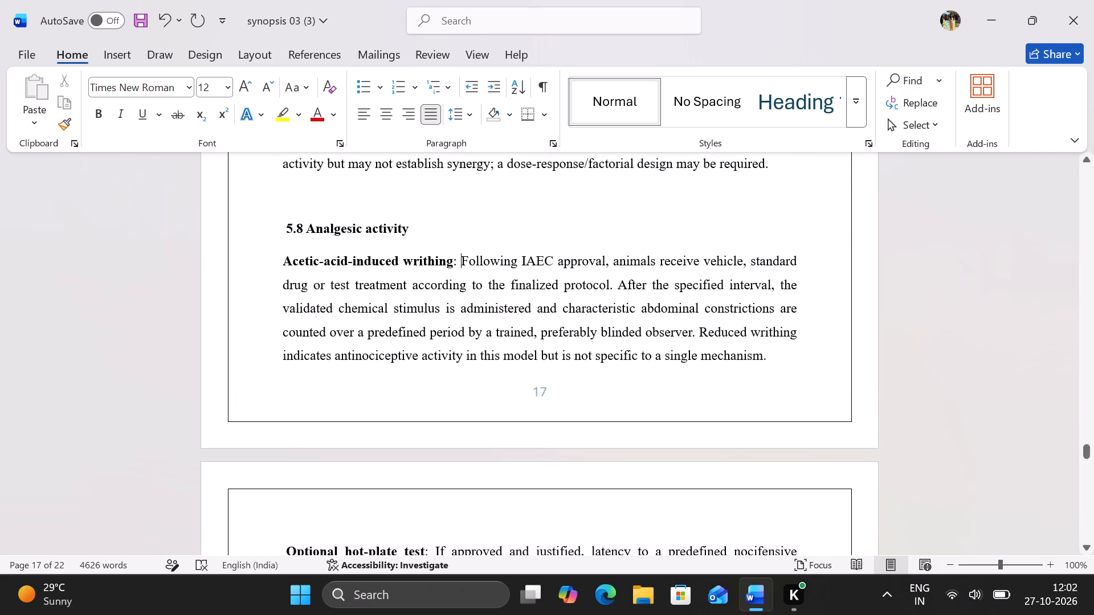
key(Return)
Move the text following the label "Optional hot-plate test:" onto its own new line.
scroll(462, 269, down, 2)
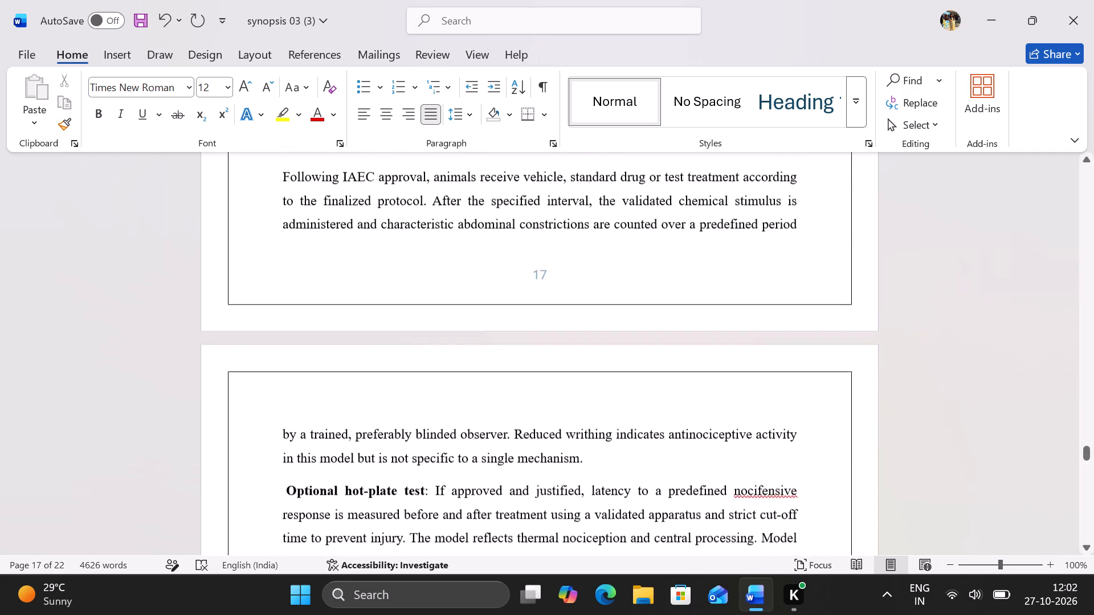
scroll(462, 269, down, 1)
click(430, 342)
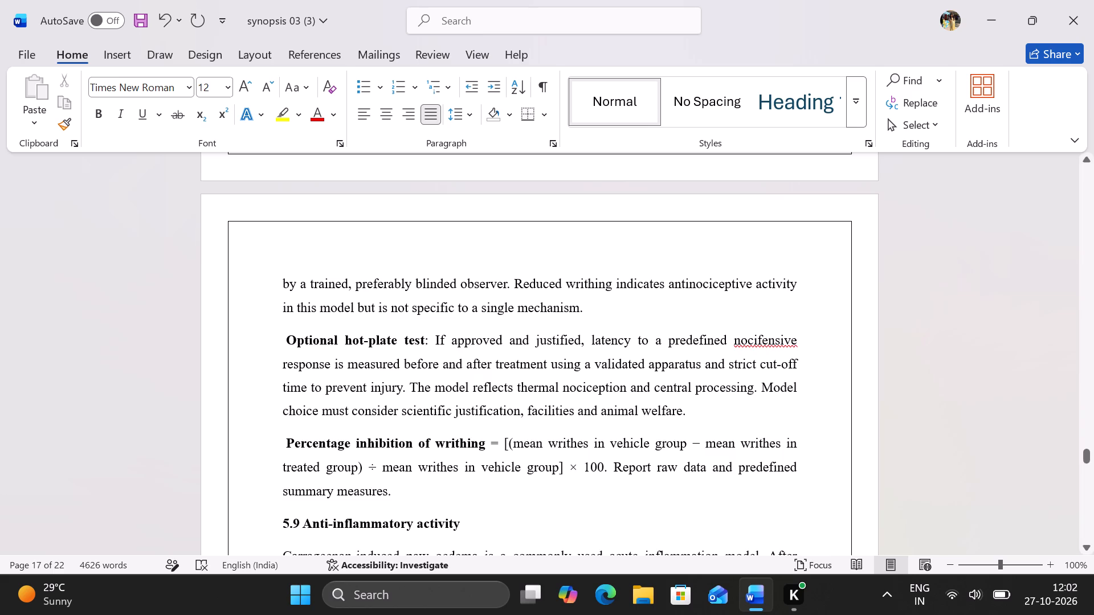
key(Return)
Insert two line breaks before the heading "5.11 Statistical analysis" to push it to the next page with its paragraph.
scroll(430, 342, down, 2)
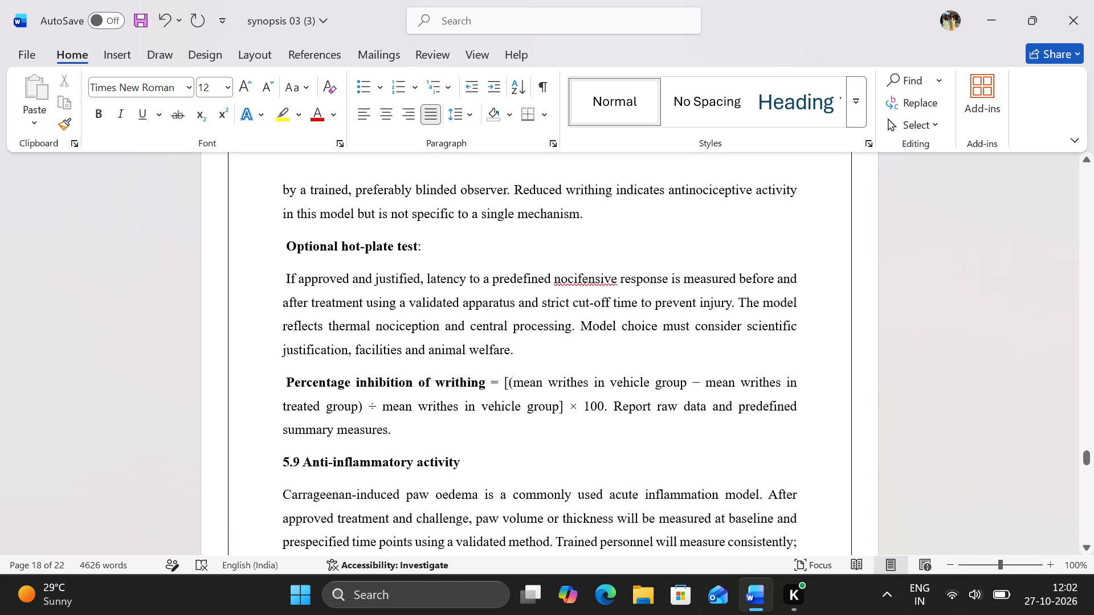
scroll(421, 436, down, 3)
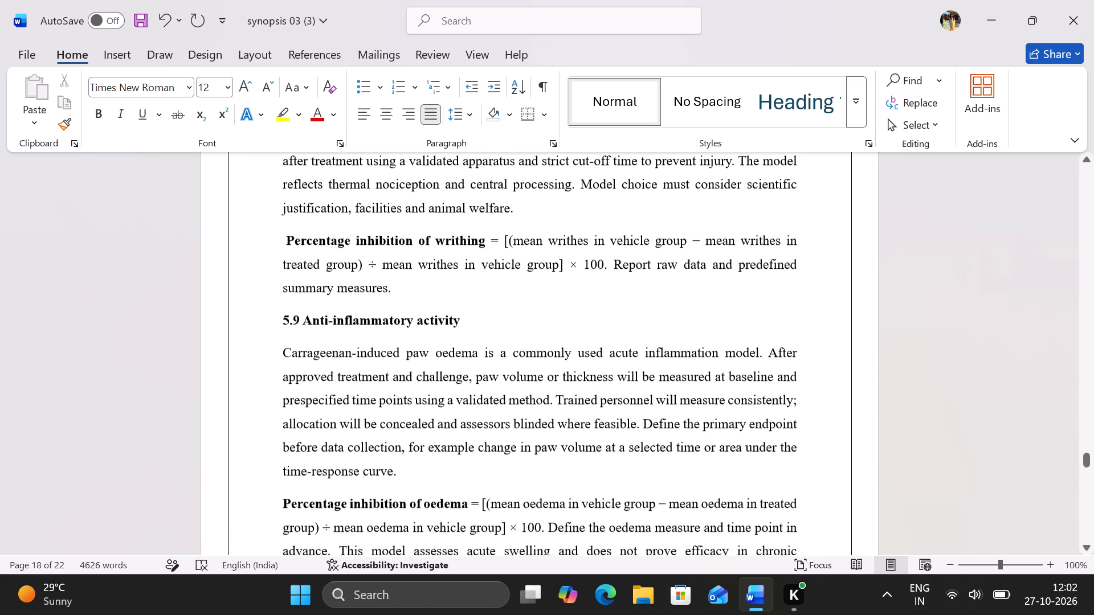
scroll(421, 436, down, 3)
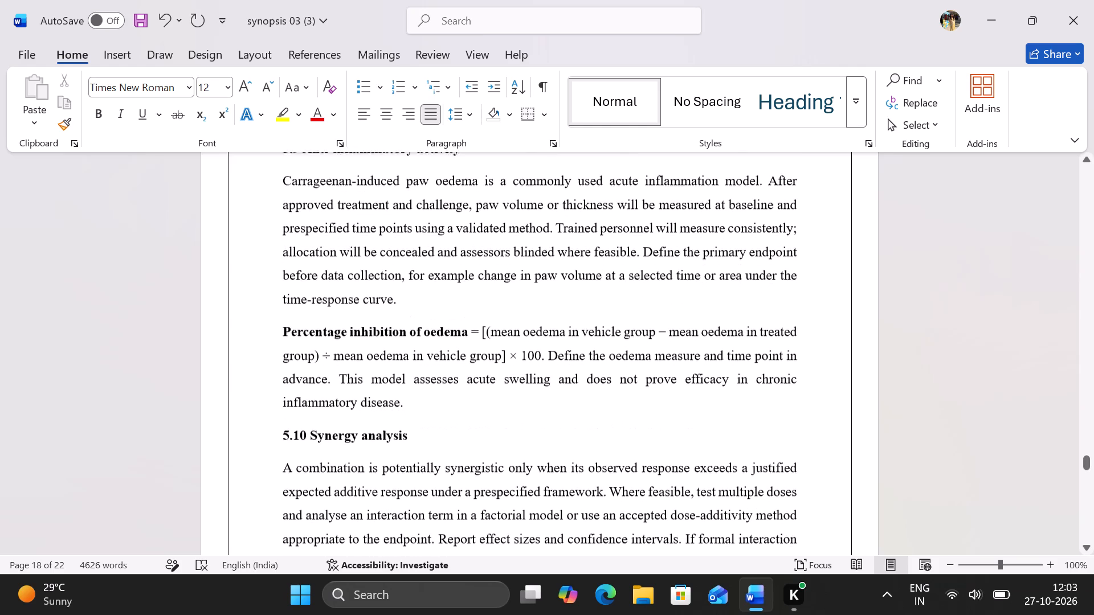
scroll(421, 436, down, 5)
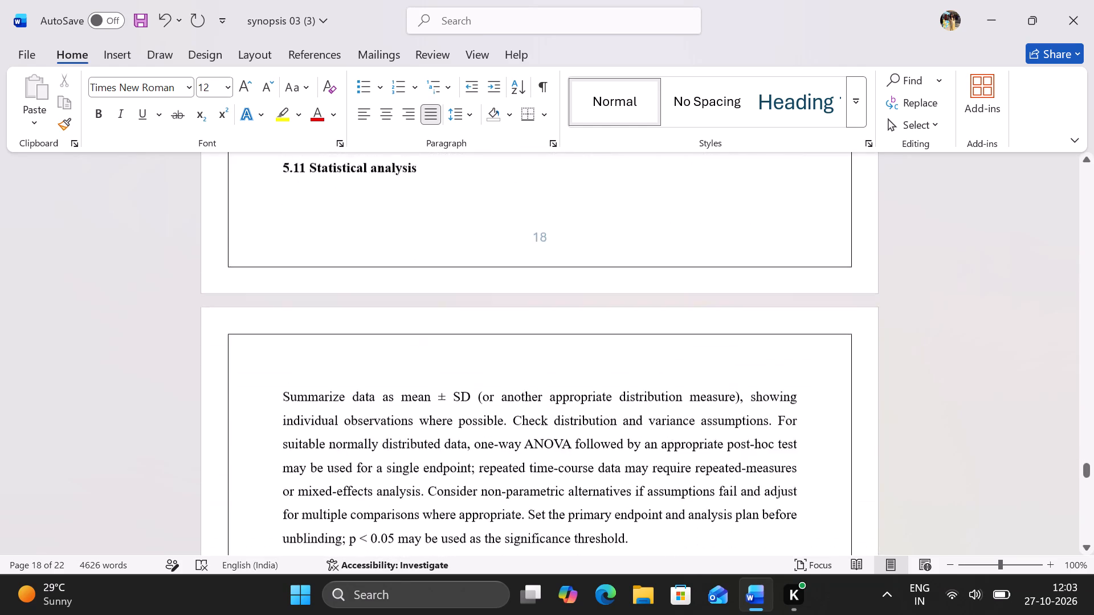
scroll(421, 436, up, 2)
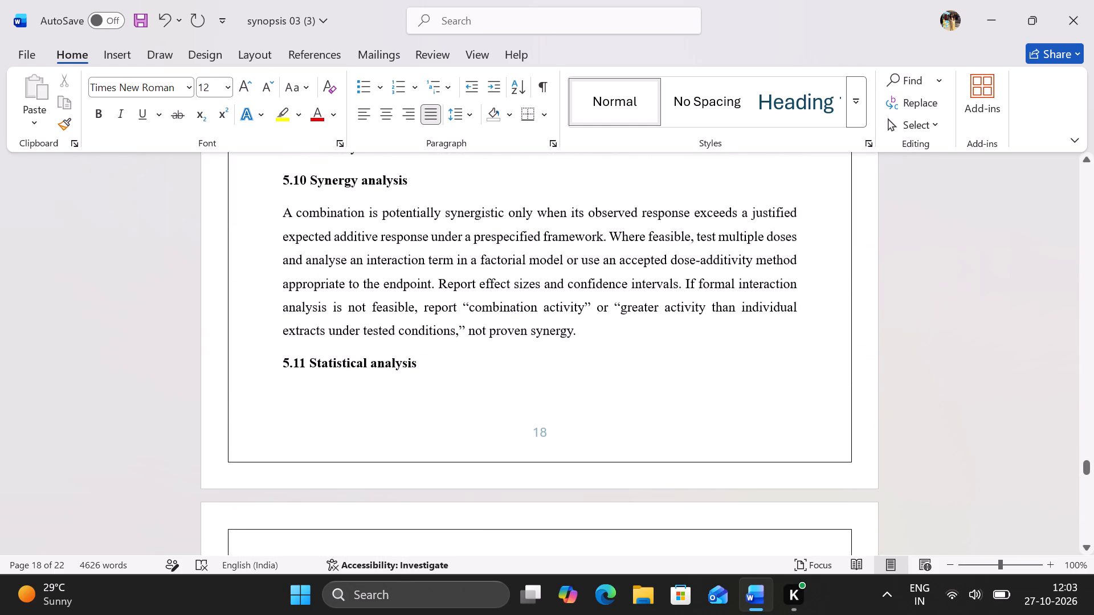
click(283, 360)
key(Return)
key(Return)
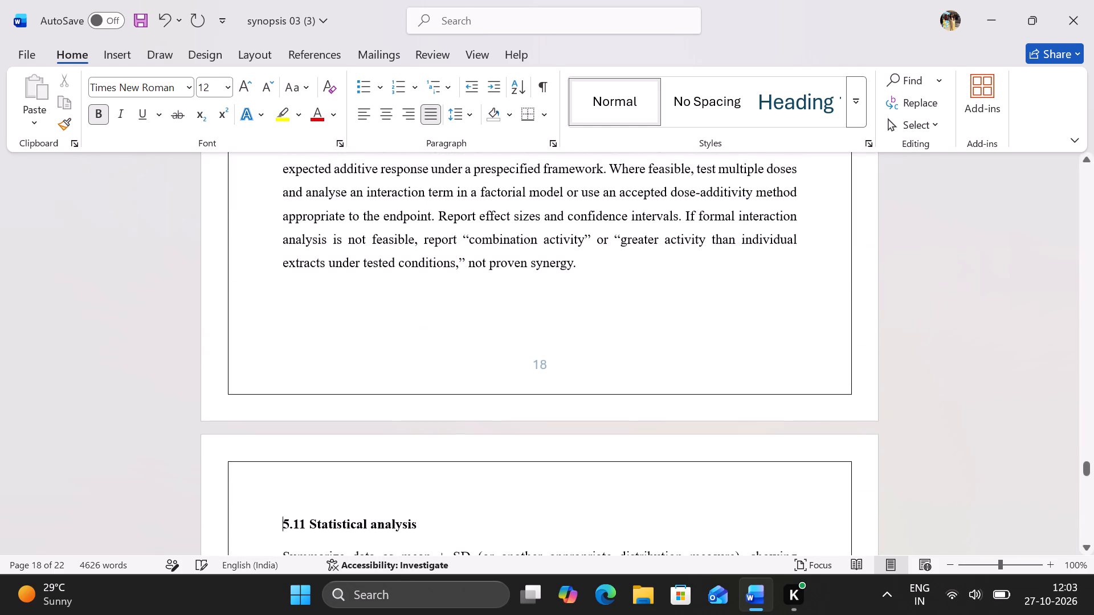
Review the layout from 5.11 Statistical analysis through "6. EXPECTED RESULTS" and the references to the document's end, then return to earlier pages.
scroll(283, 360, down, 5)
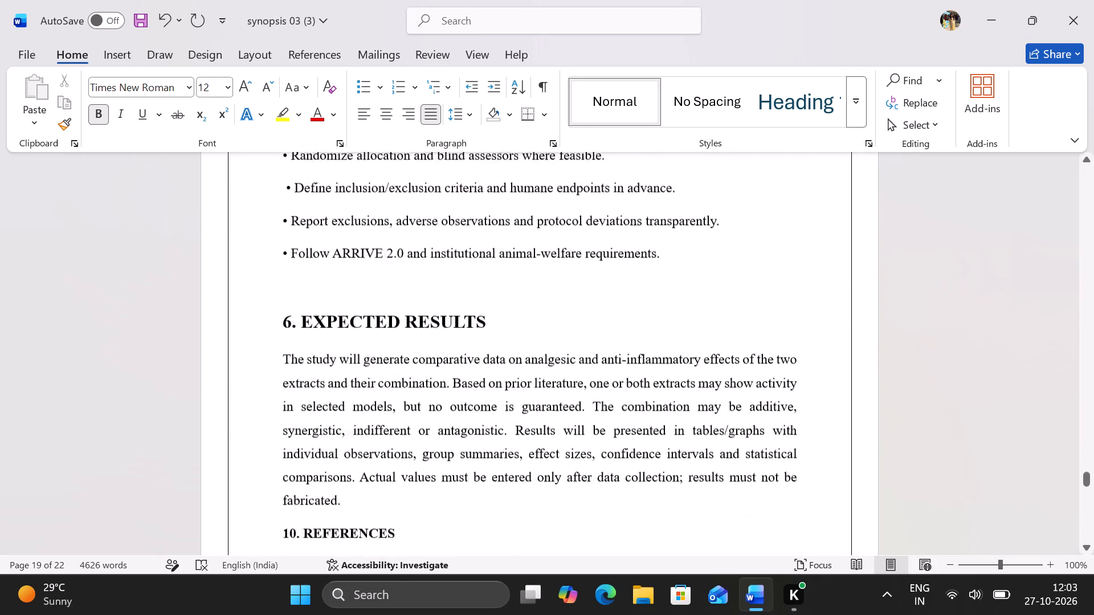
scroll(283, 360, down, 2)
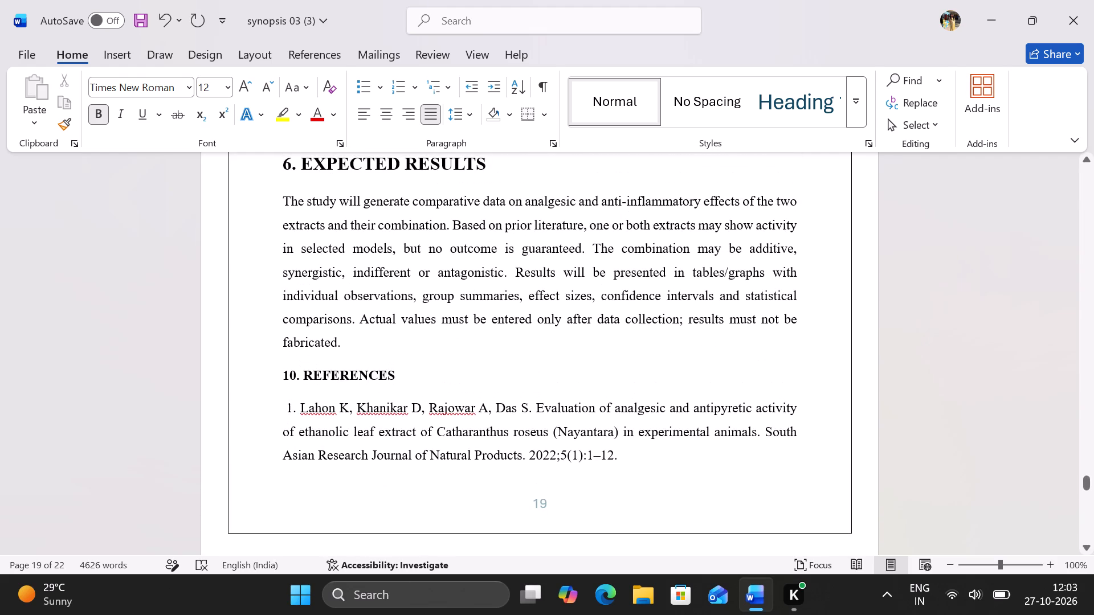
scroll(283, 360, down, 2)
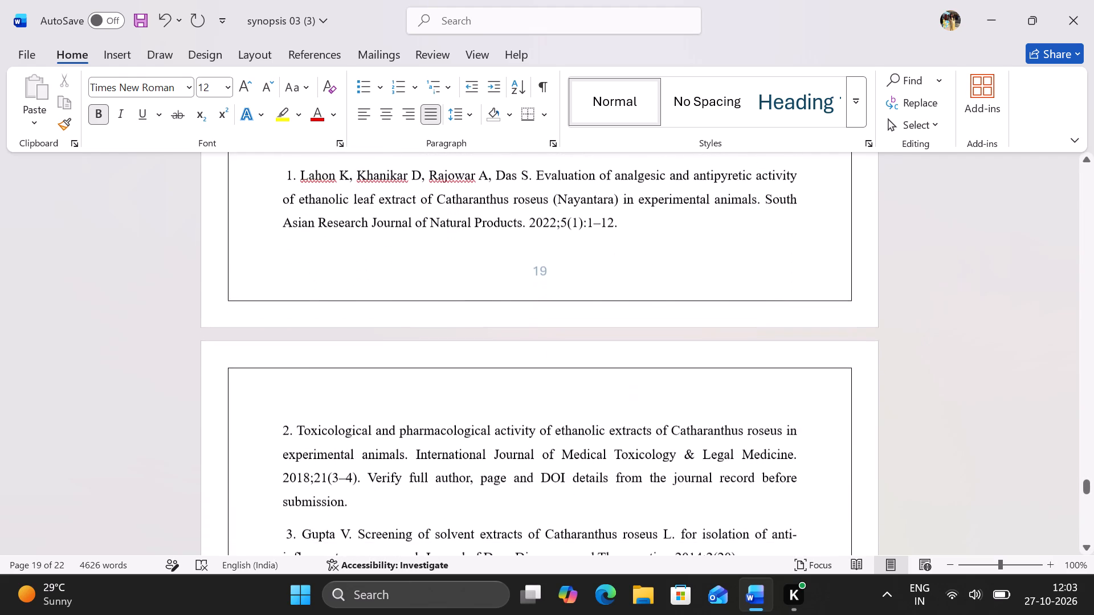
scroll(283, 360, down, 7)
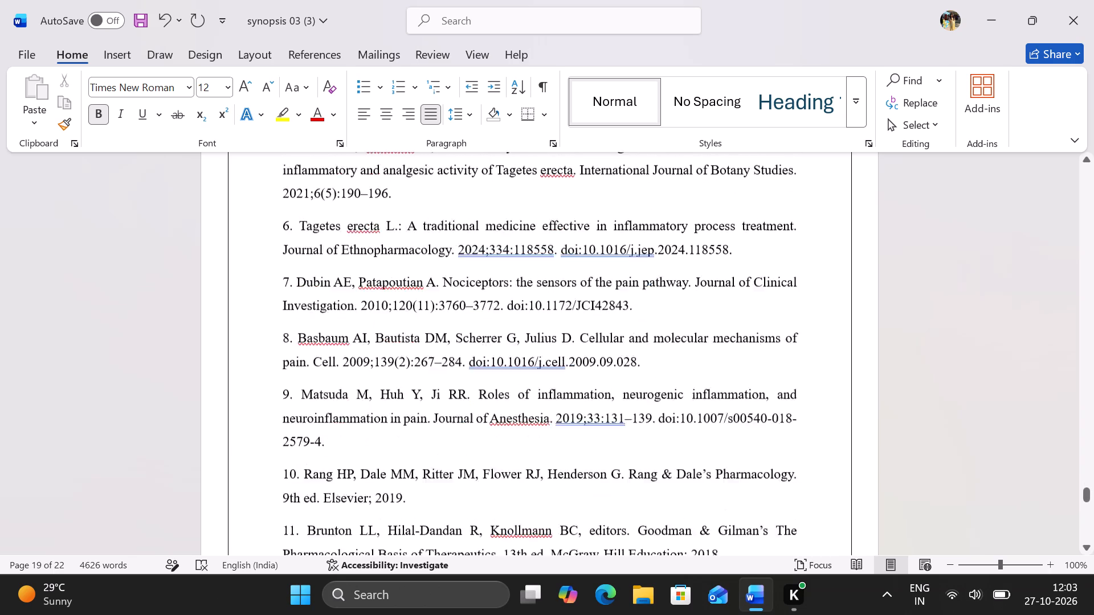
scroll(283, 360, down, 4)
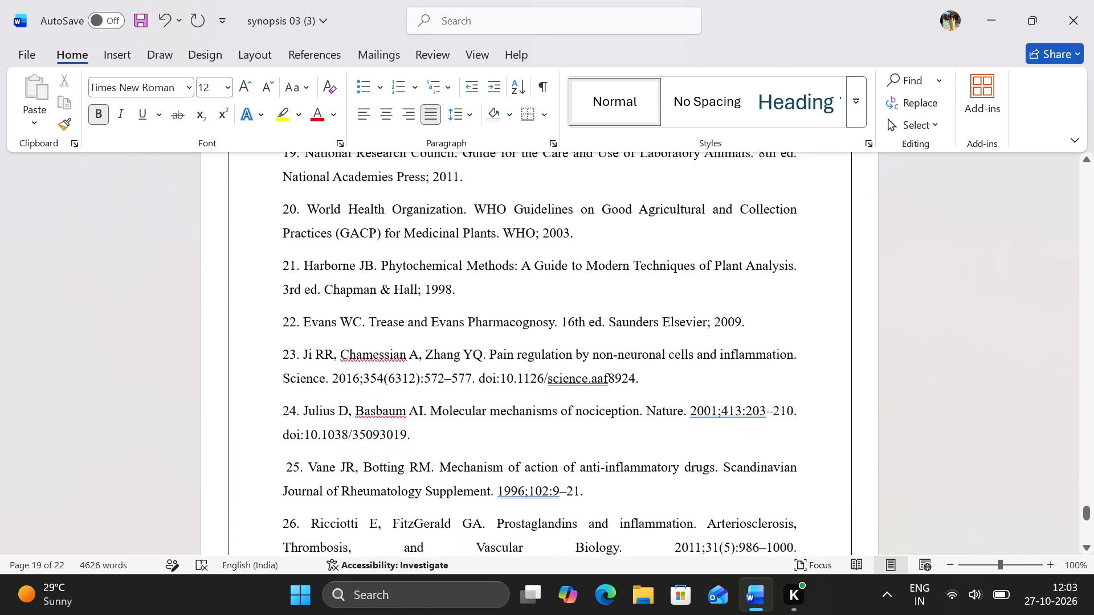
scroll(283, 360, down, 1)
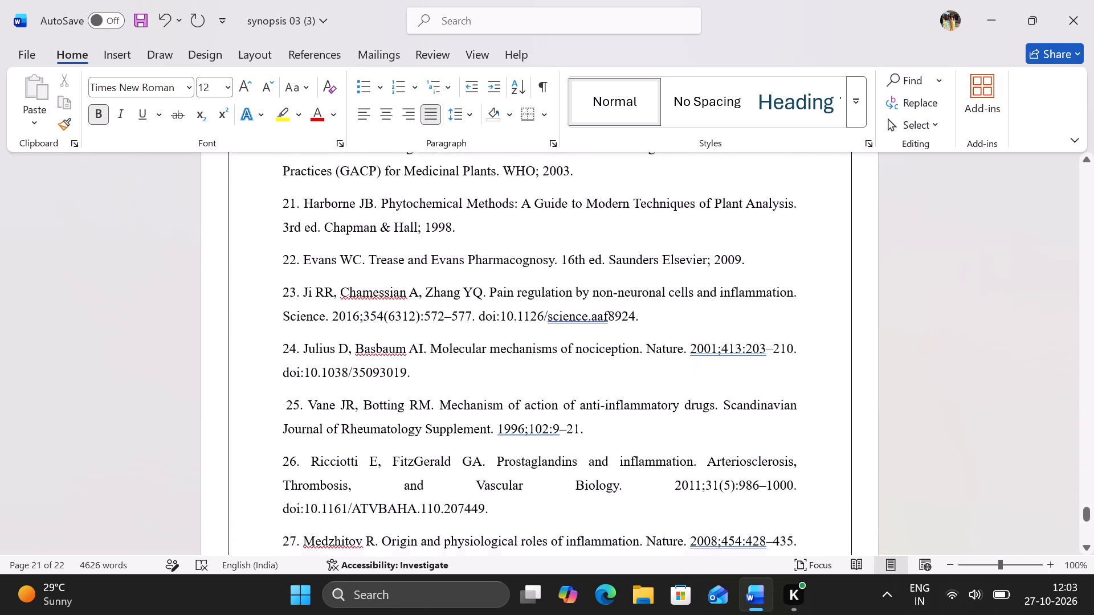
scroll(283, 360, down, 3)
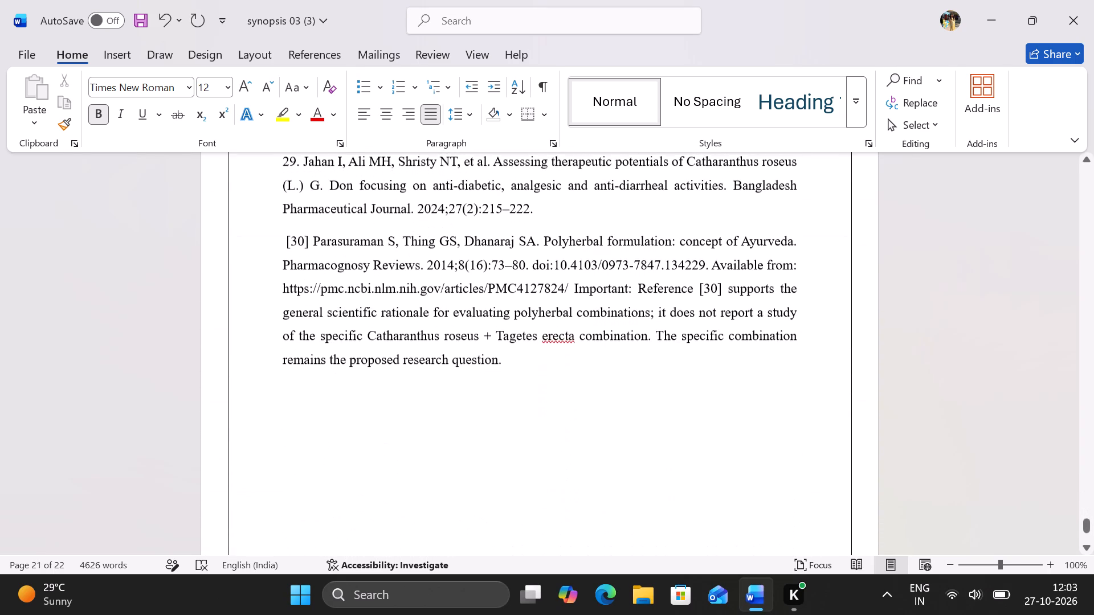
scroll(283, 360, down, 1)
scroll(283, 360, right, 1)
scroll(283, 360, up, 8)
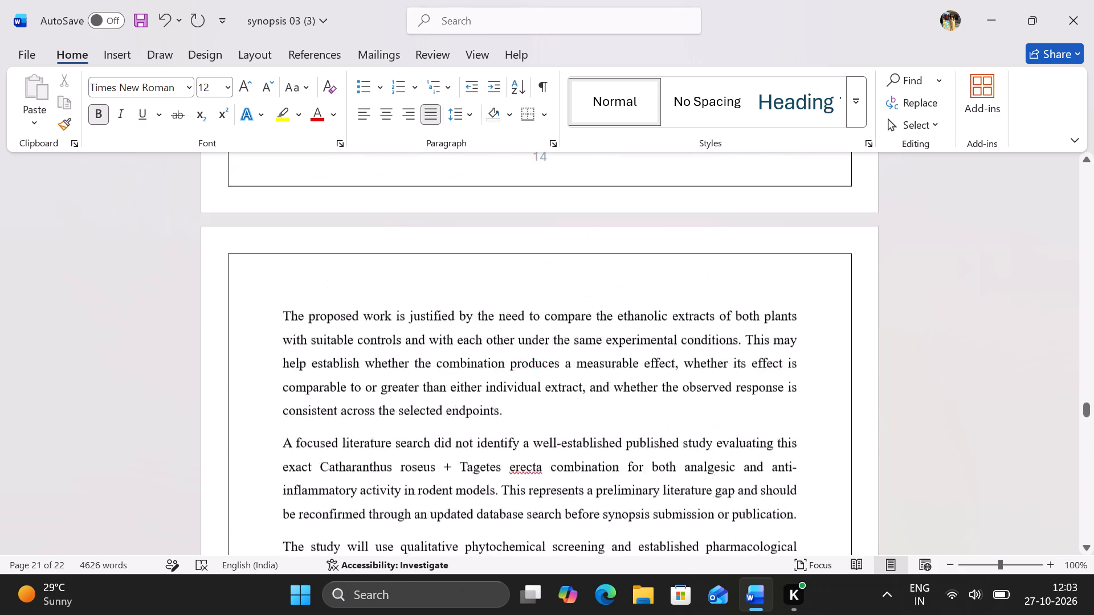
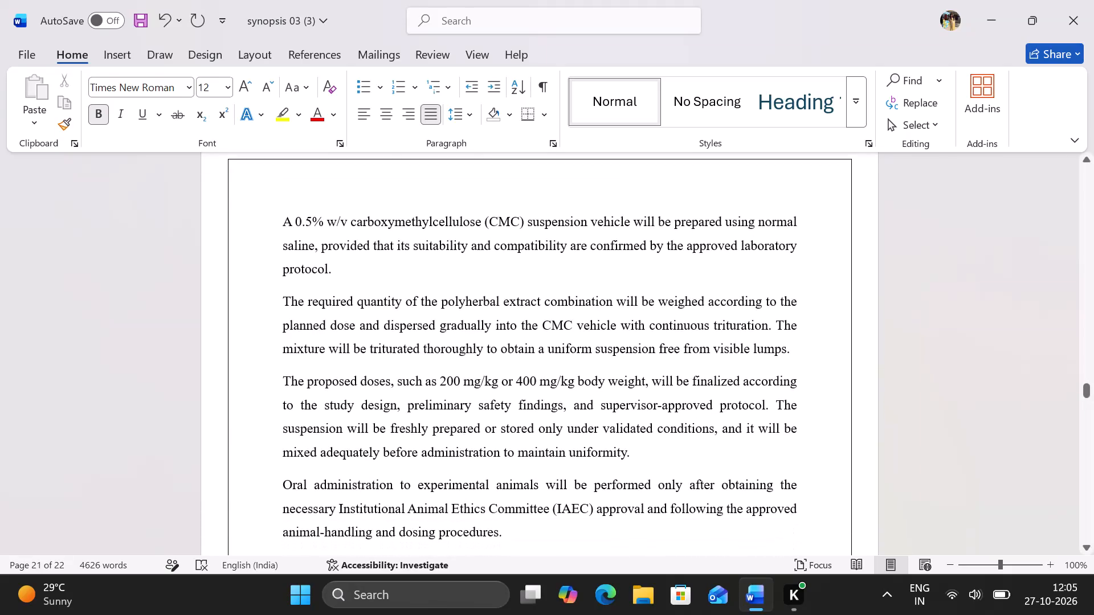
Review the layout from the CMC suspension paragraphs through "E. Animal welfare and reporting" to sections 5.5 and 5.6.
scroll(283, 360, down, 7)
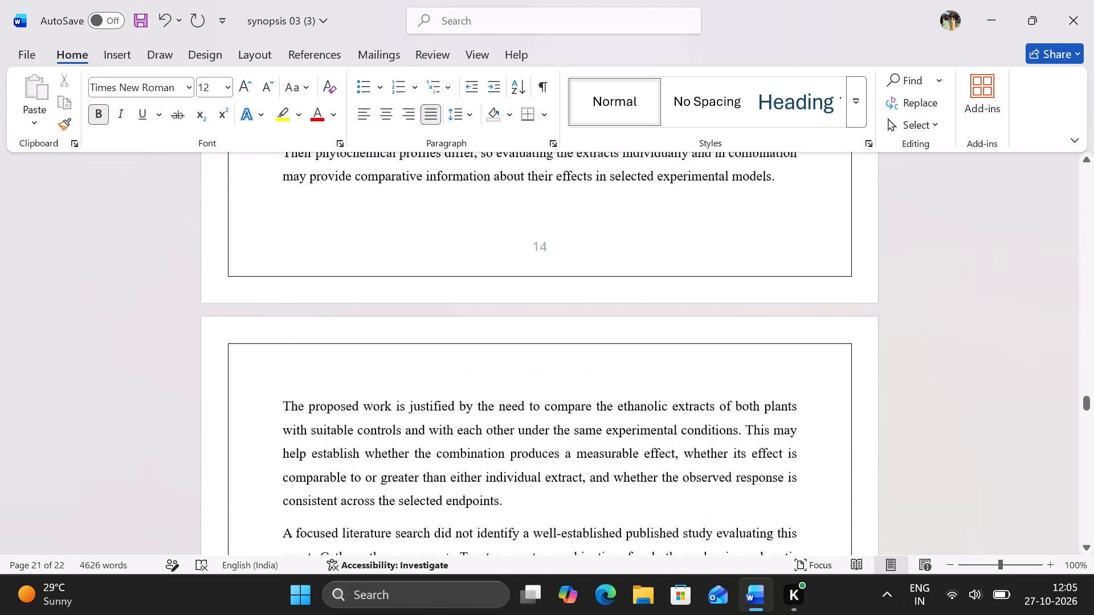
scroll(283, 360, down, 4)
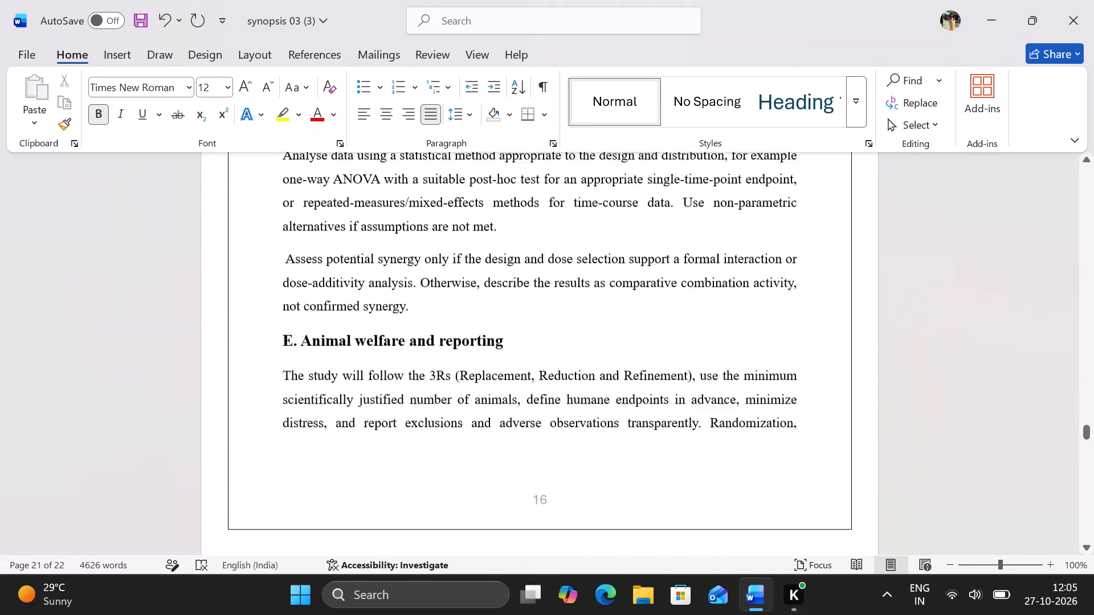
scroll(283, 360, down, 4)
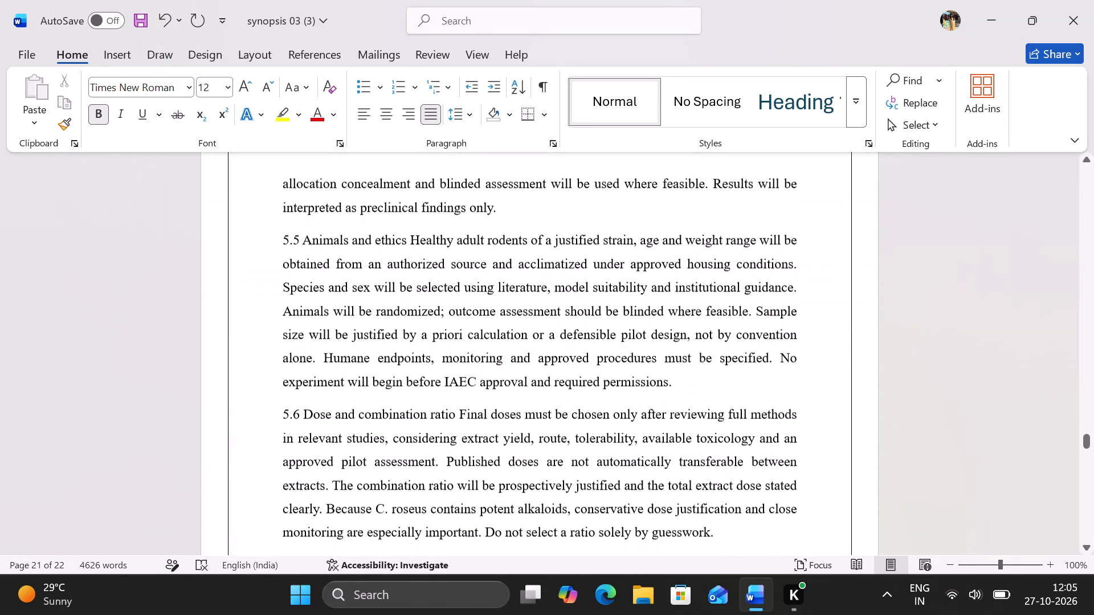
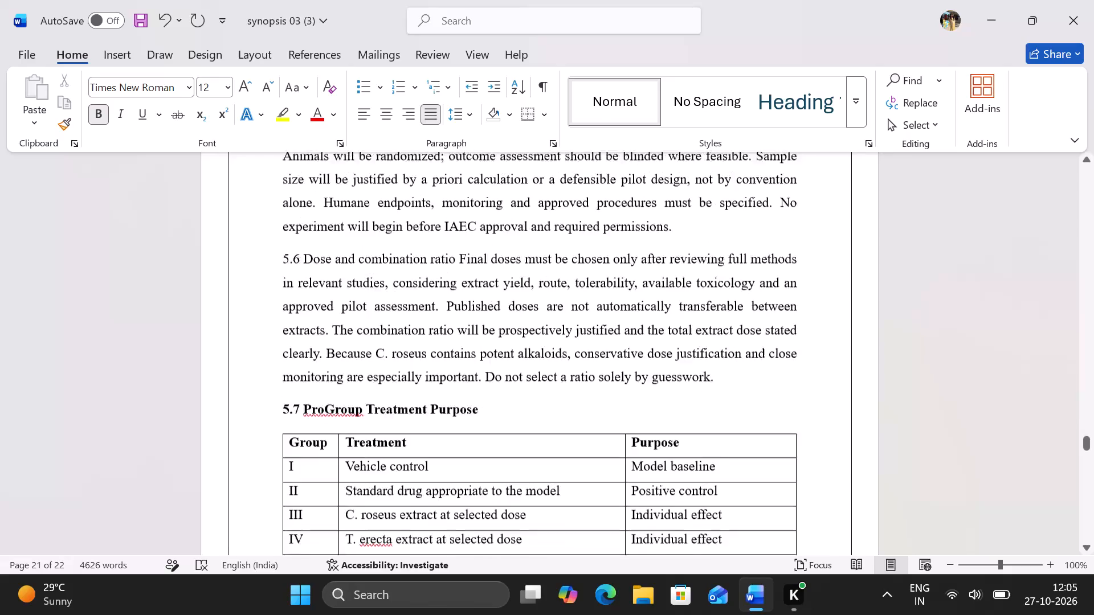
Review the layout of the section 5.7 treatment group table and the "5.8 Analgesic activity" section with its writhing and hot-plate tests.
scroll(283, 360, down, 1)
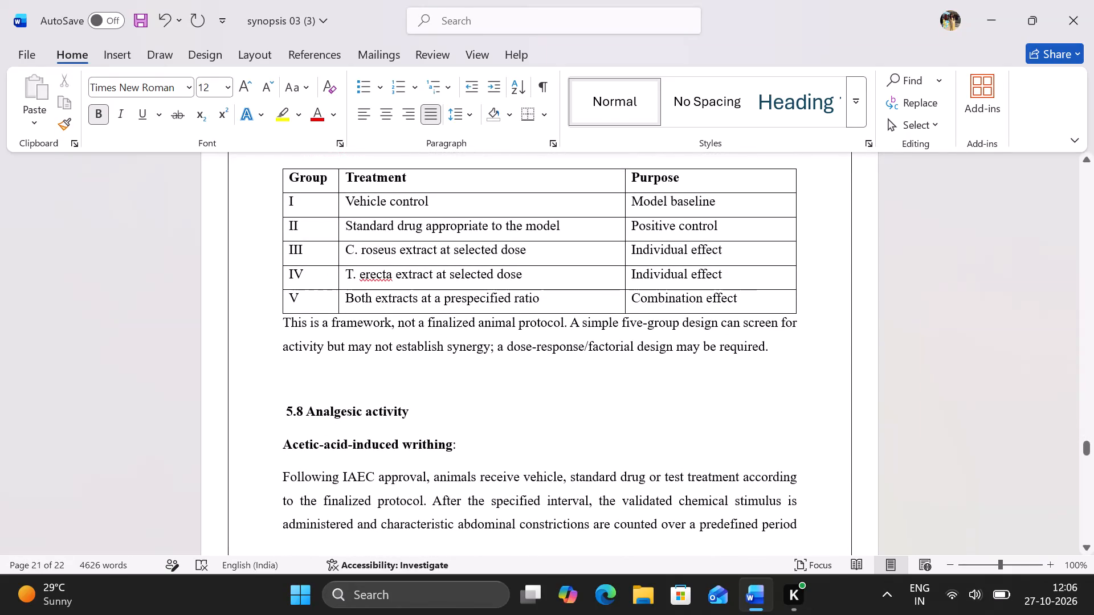
scroll(283, 360, down, 4)
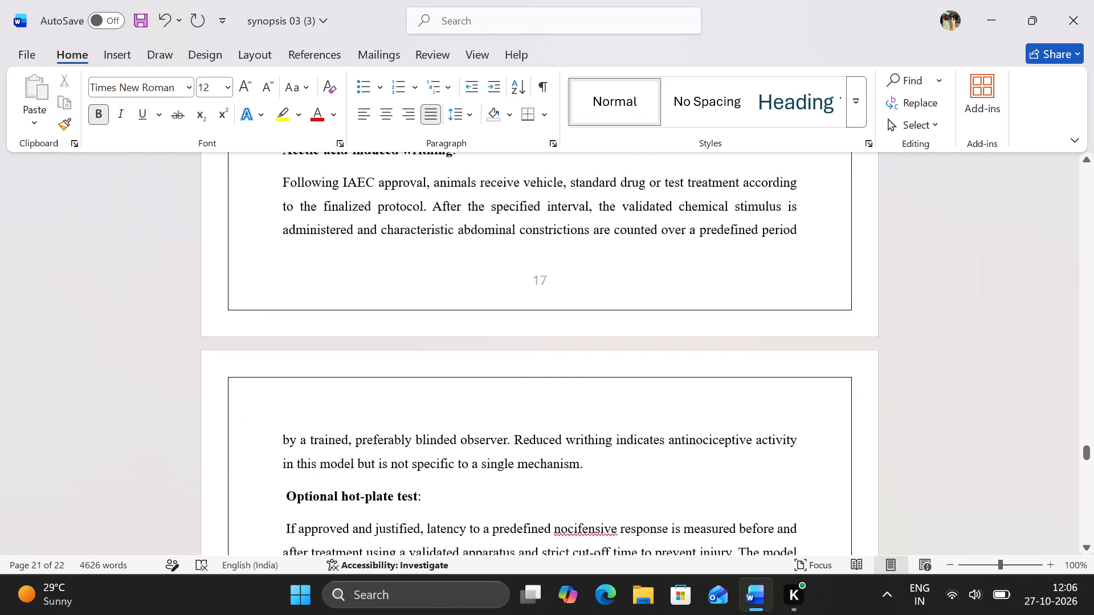
scroll(283, 360, down, 1)
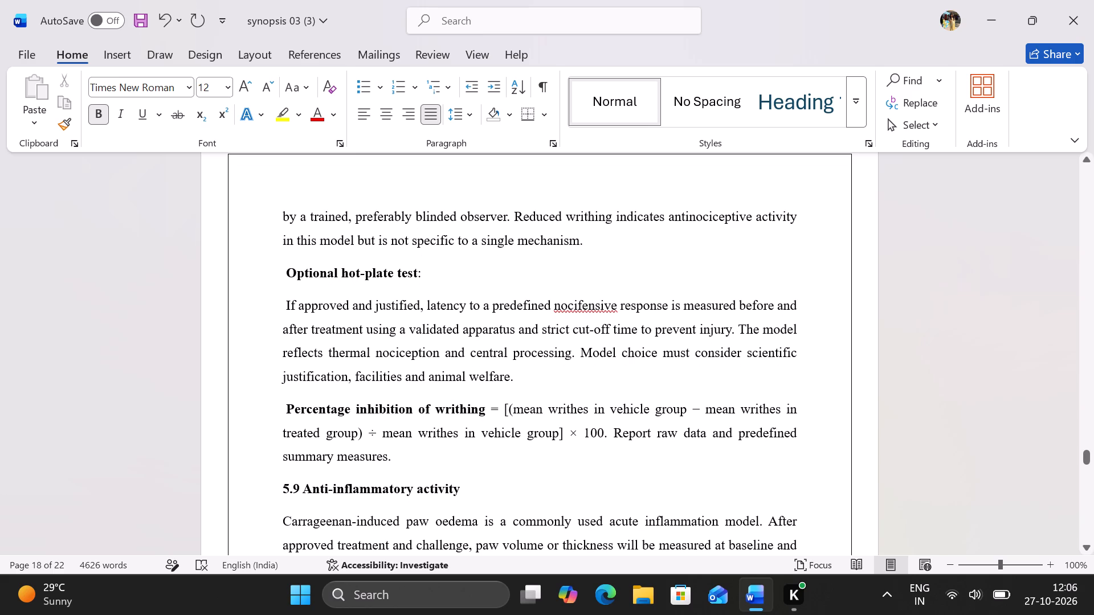
scroll(283, 360, down, 2)
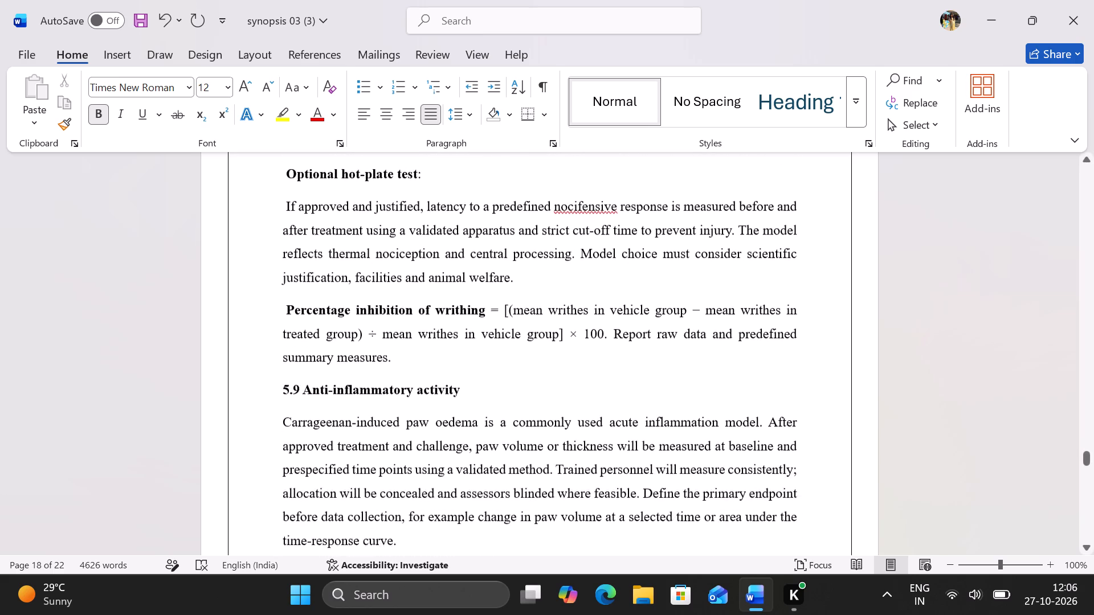
scroll(283, 360, down, 2)
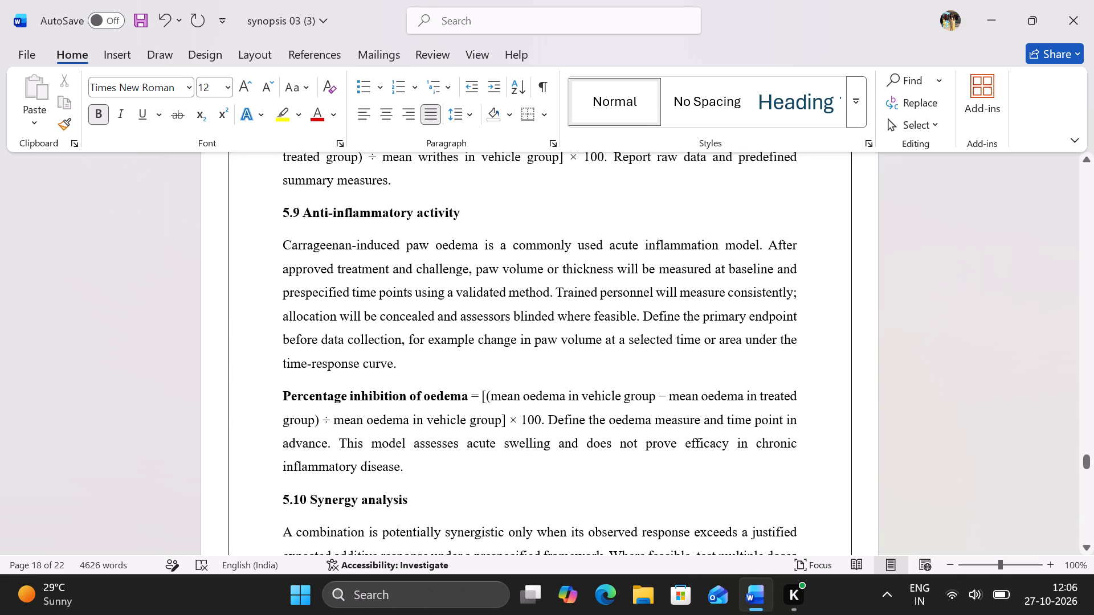
Check the layout of "5.9 Anti-inflammatory activity" and "5.10 Synergy analysis" through the page break before "5.11 Statistical analysis".
scroll(283, 360, down, 1)
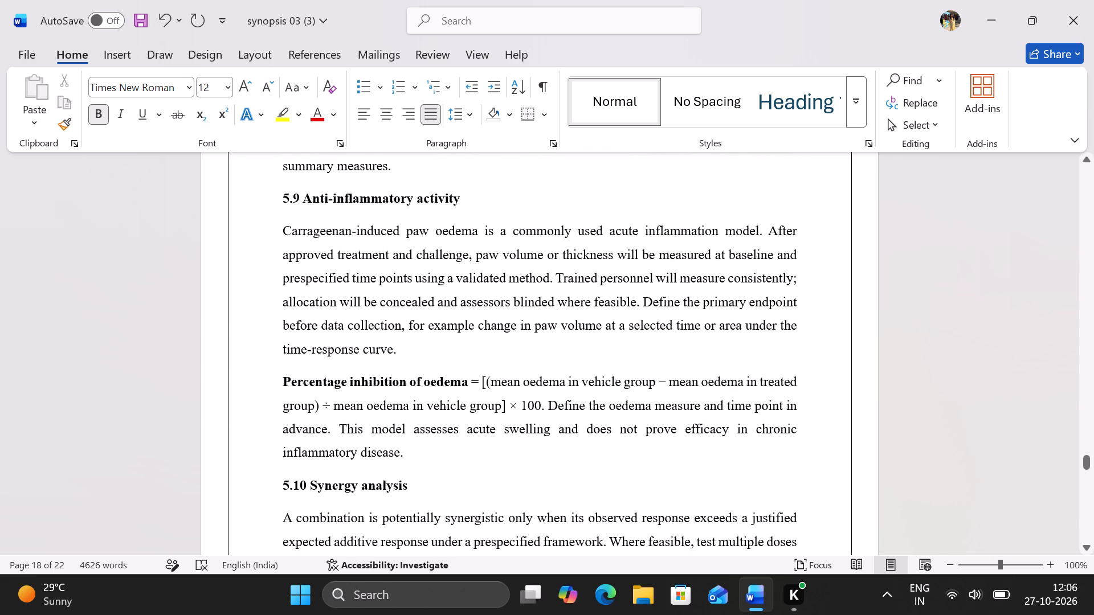
scroll(283, 360, down, 1)
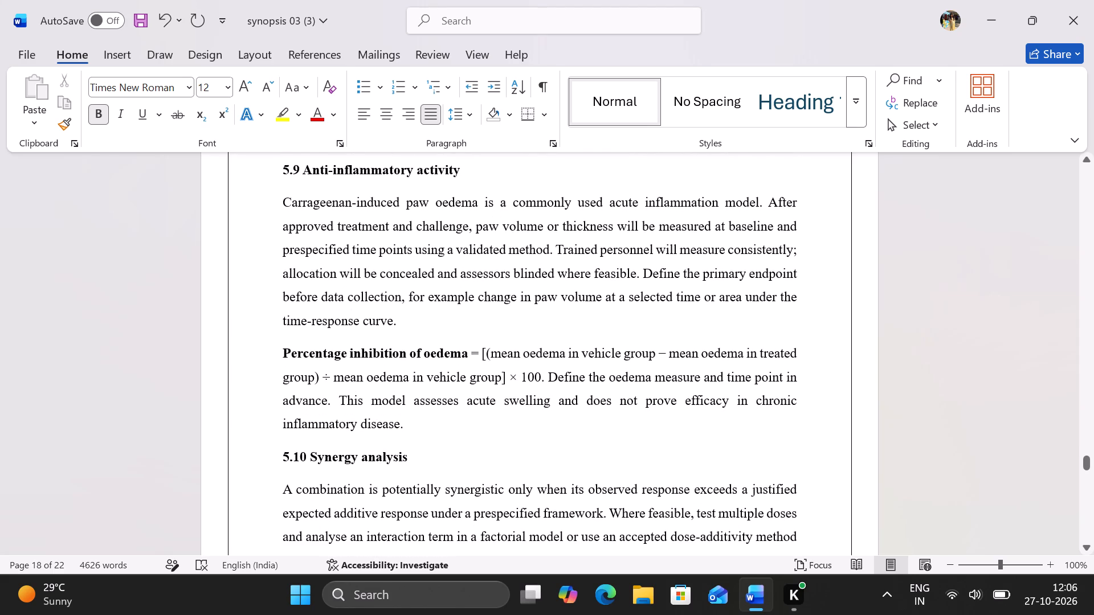
scroll(283, 360, down, 3)
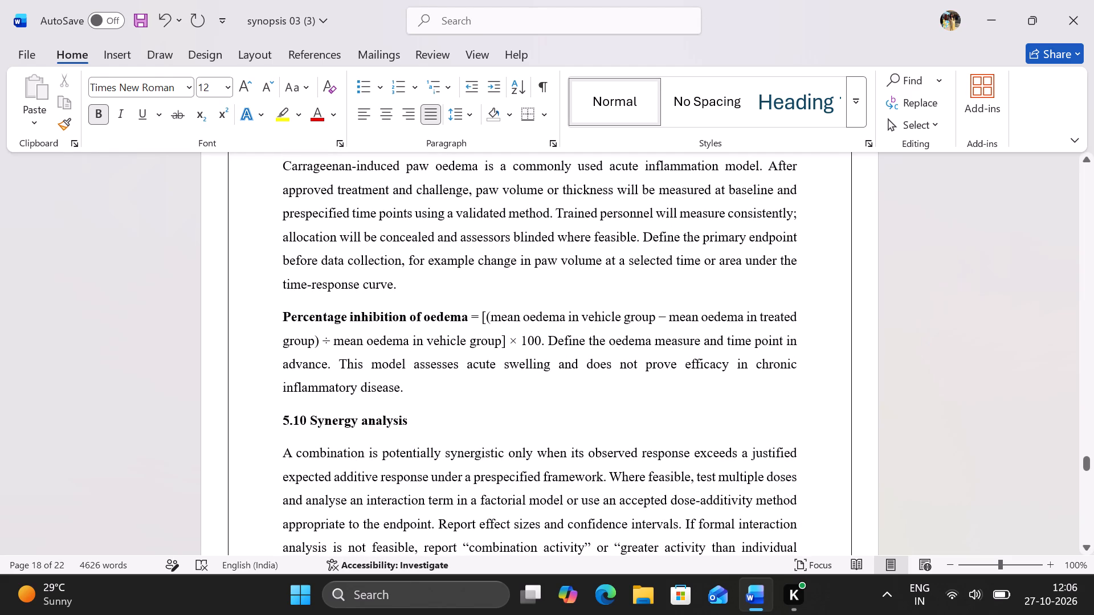
scroll(283, 360, down, 1)
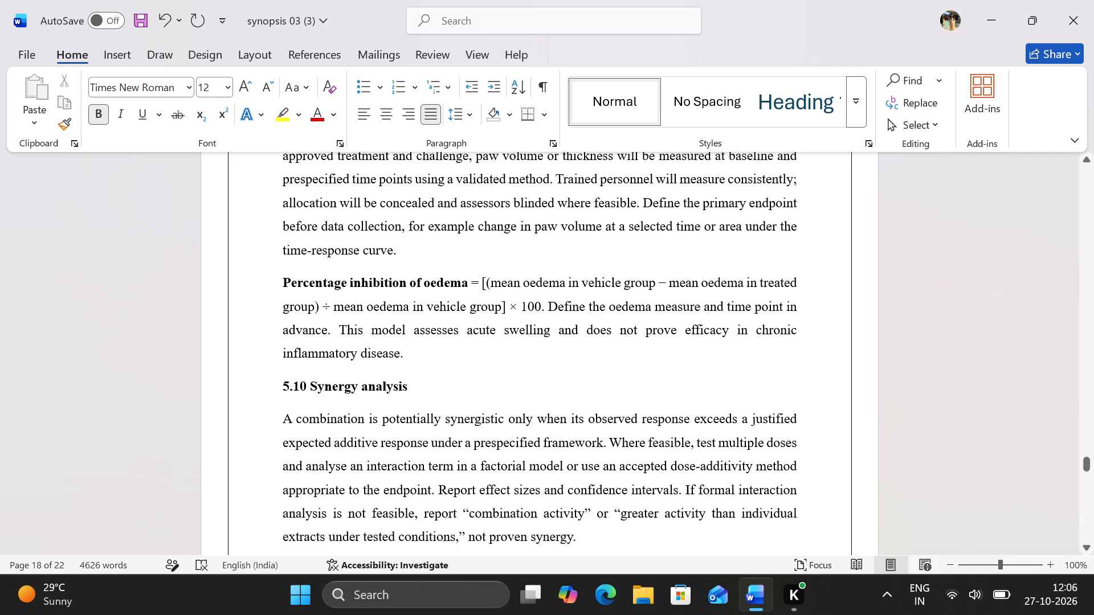
scroll(283, 360, up, 1)
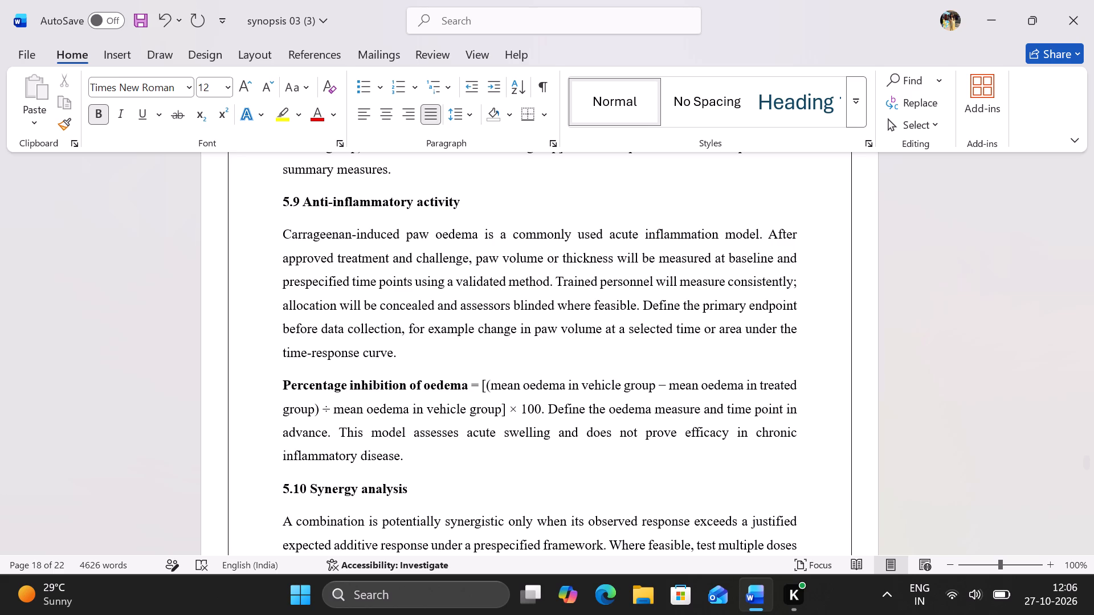
scroll(283, 360, down, 1)
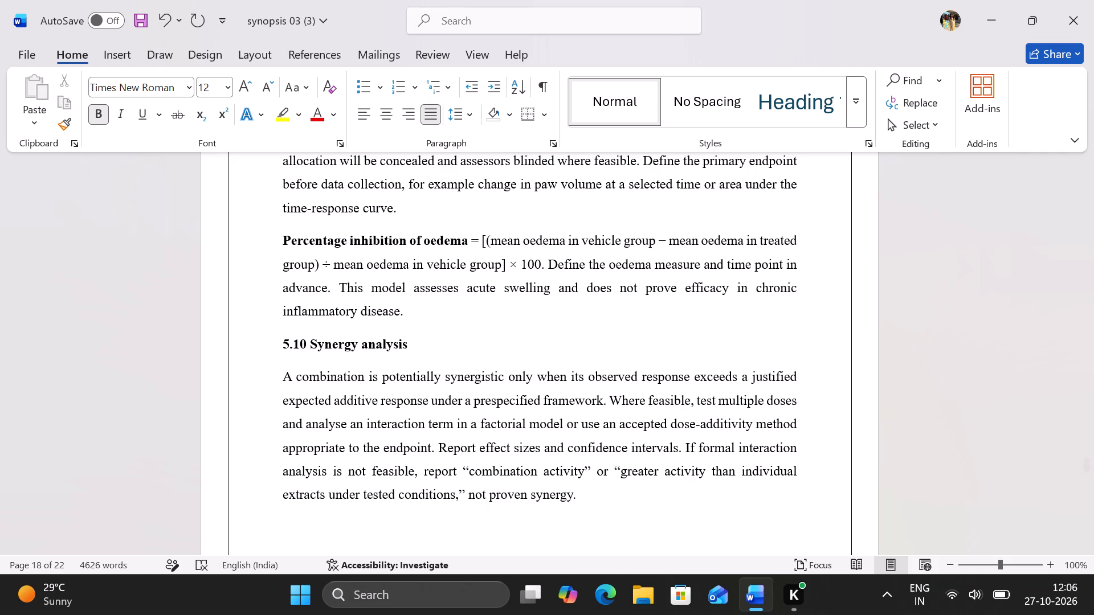
scroll(283, 360, up, 1)
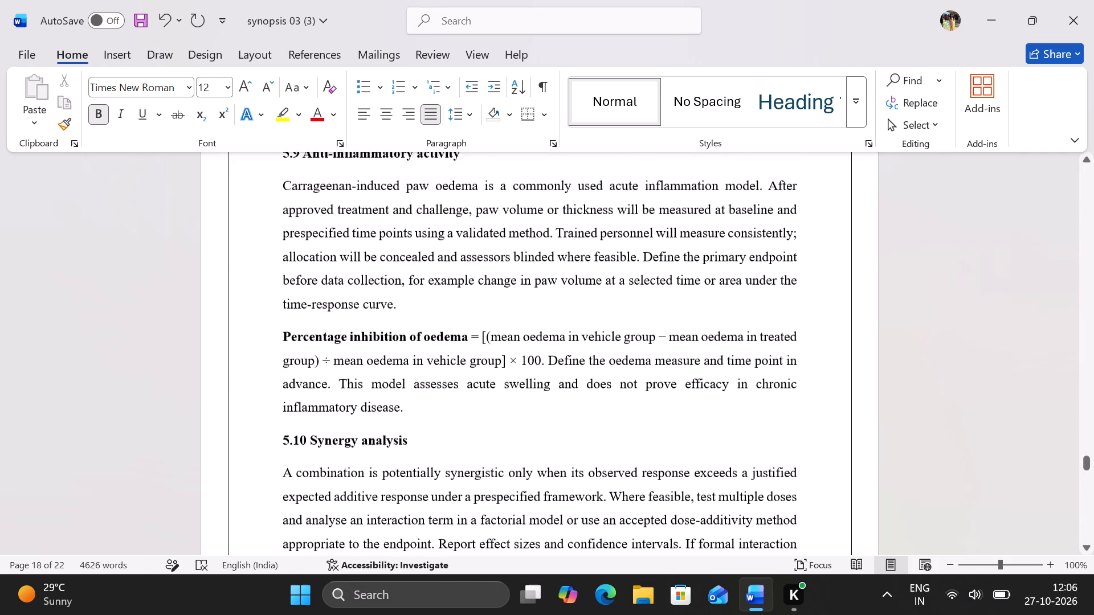
scroll(283, 360, down, 1)
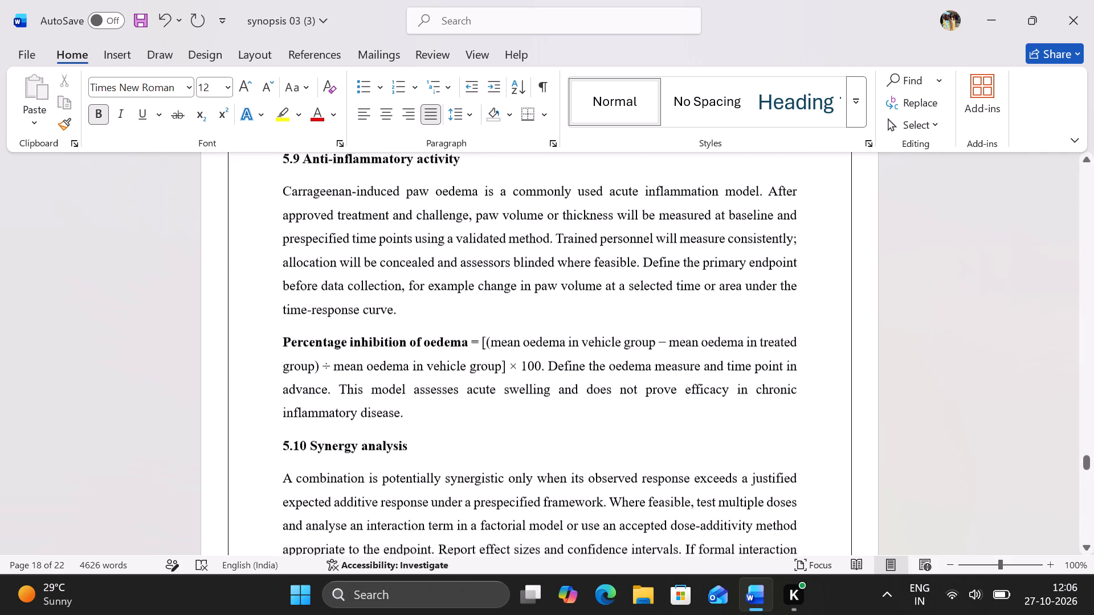
scroll(283, 360, down, 1)
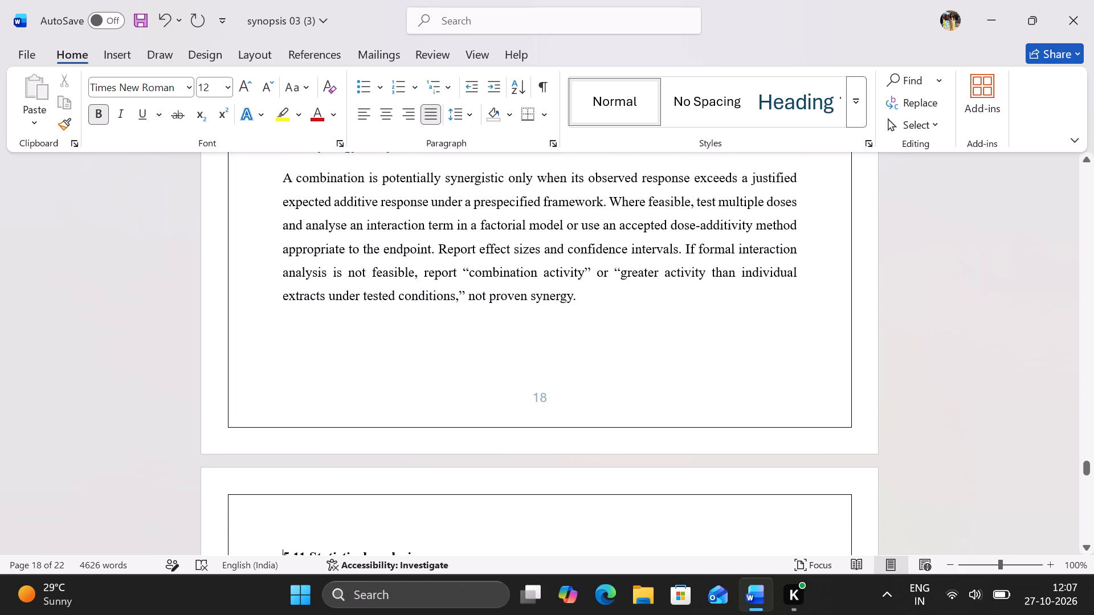
scroll(283, 360, down, 2)
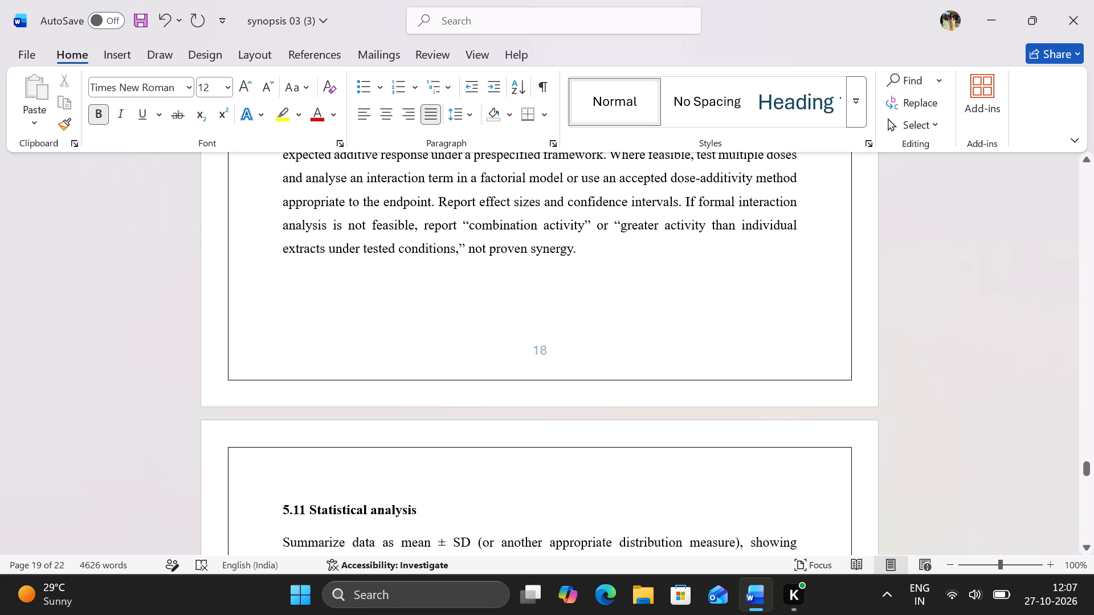
Recheck the layout backwards from section 5.10 through "B. Analgesic evaluation" and "5.13 JUSTIFICATION OF WORK" to "3. Concentration and Drying of the Extracts".
scroll(283, 349, up, 2)
scroll(283, 349, right, 1)
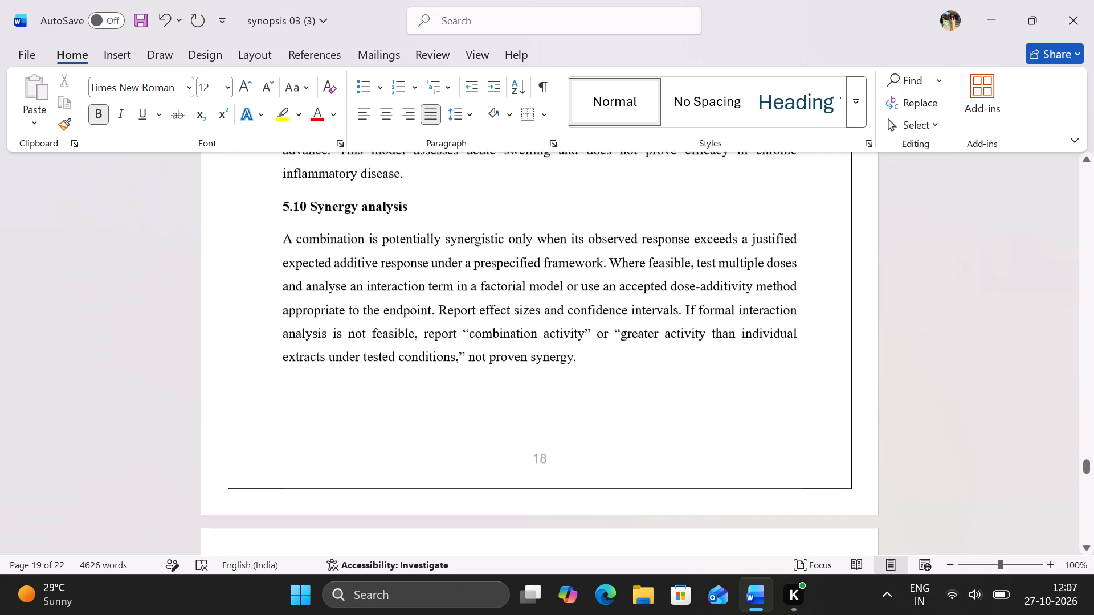
scroll(283, 349, right, 1)
scroll(283, 349, up, 6)
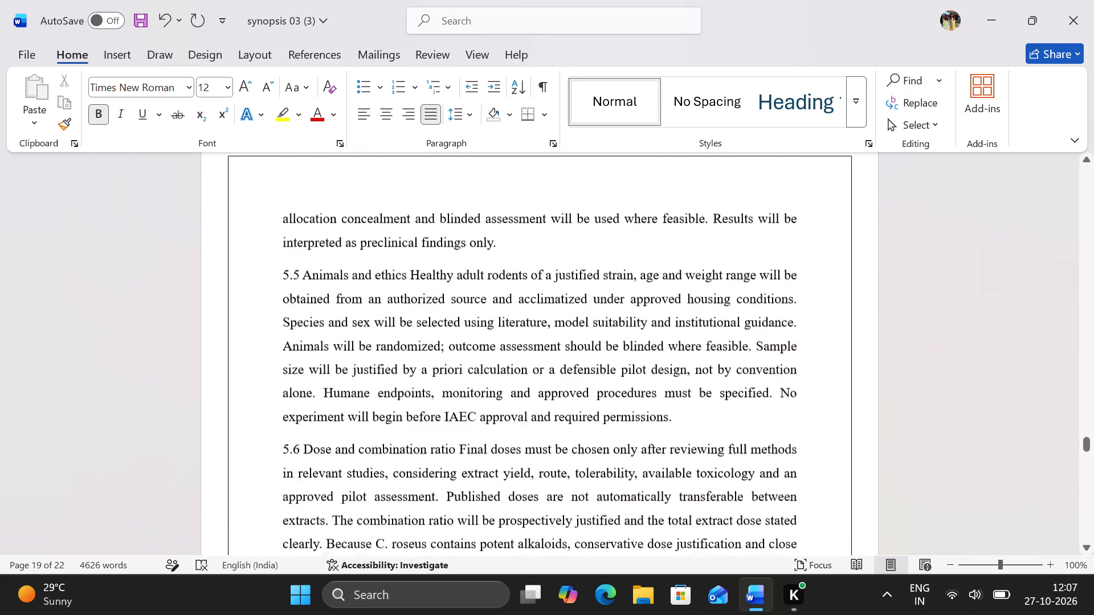
scroll(283, 349, up, 6)
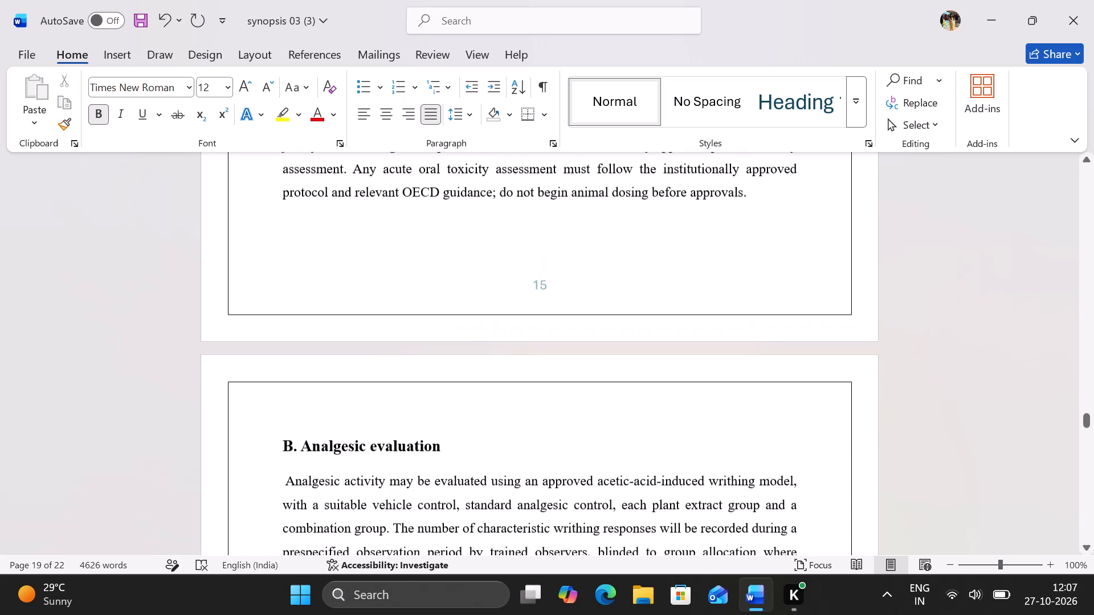
scroll(283, 349, up, 5)
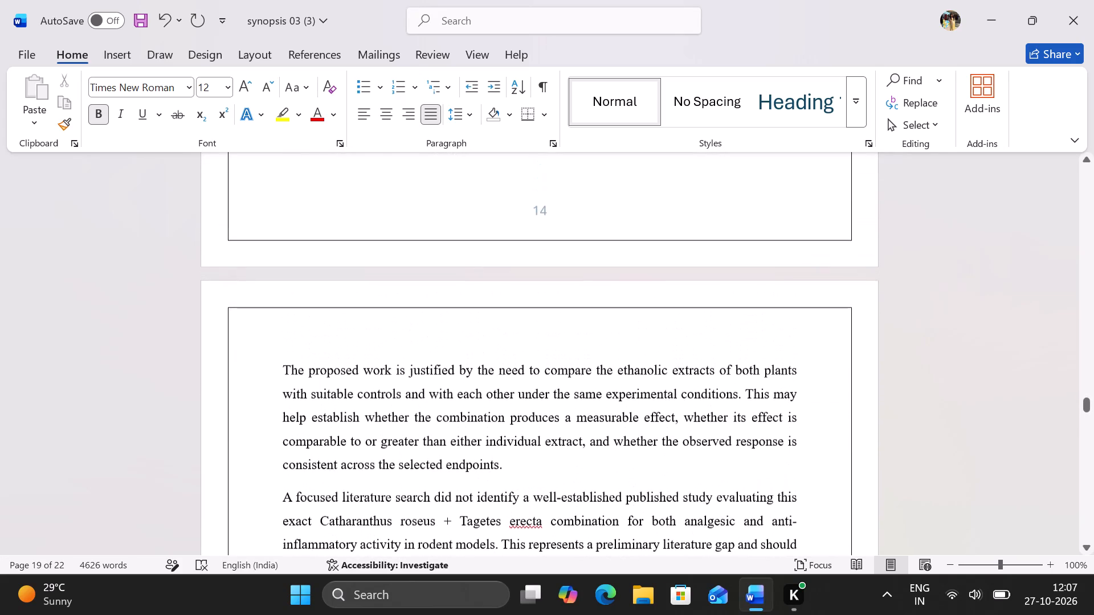
scroll(283, 349, up, 4)
scroll(283, 349, down, 2)
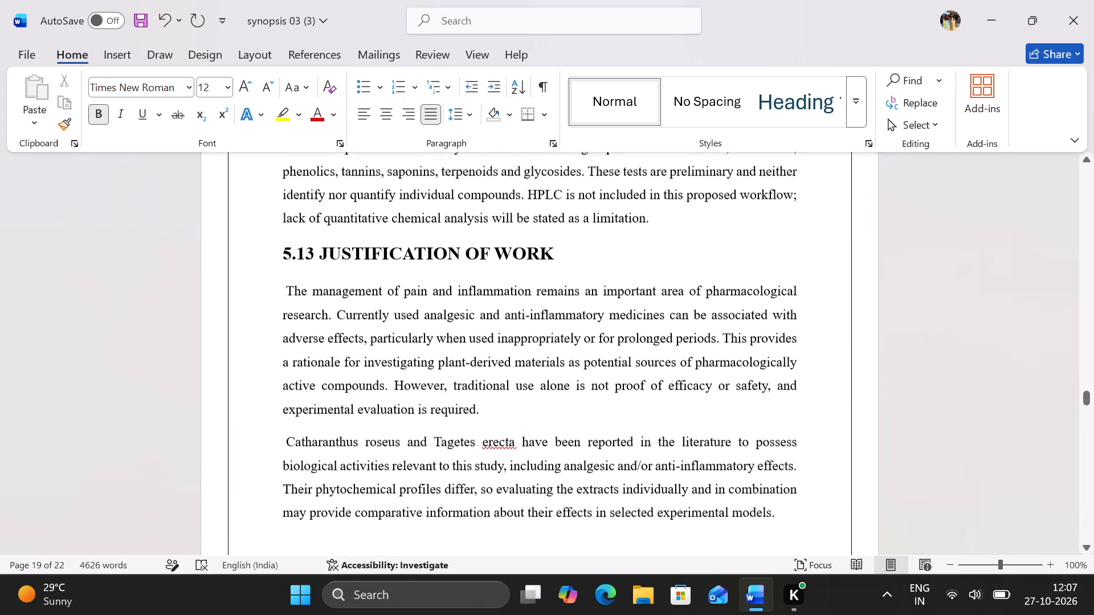
scroll(283, 349, down, 1)
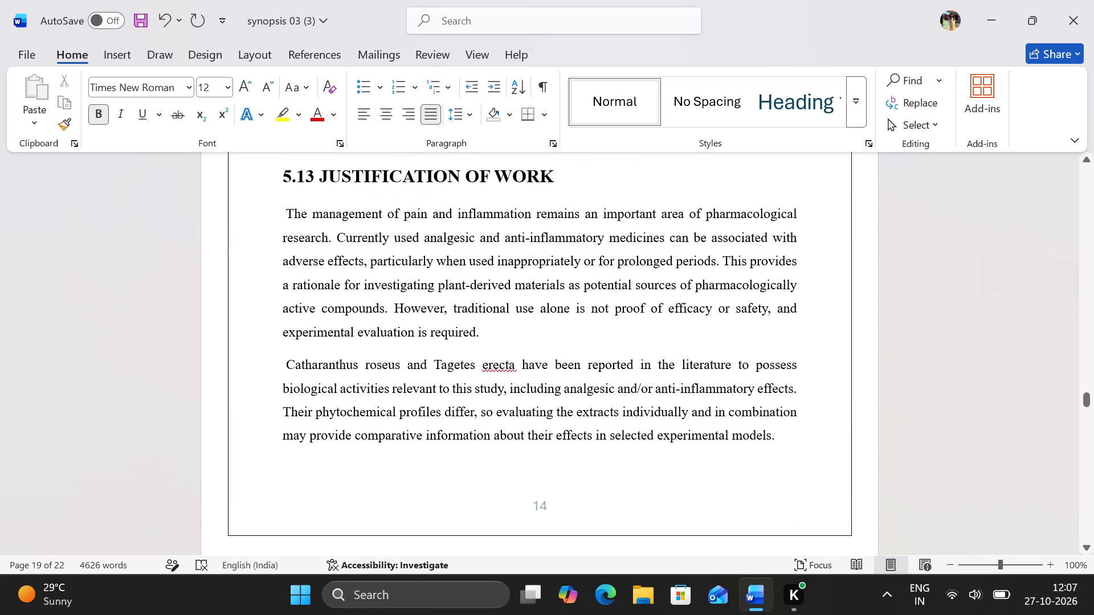
scroll(283, 349, up, 8)
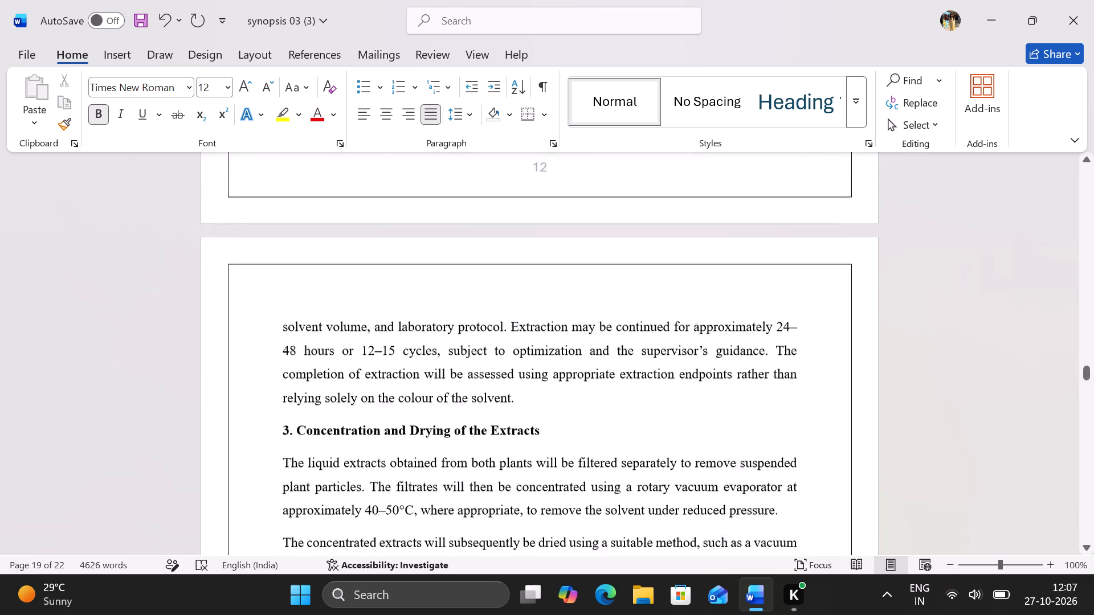
Review the layout of "4. AIM AND OBJECTIVES", its objectives list, and the literature review paragraphs preceding it.
scroll(283, 349, up, 4)
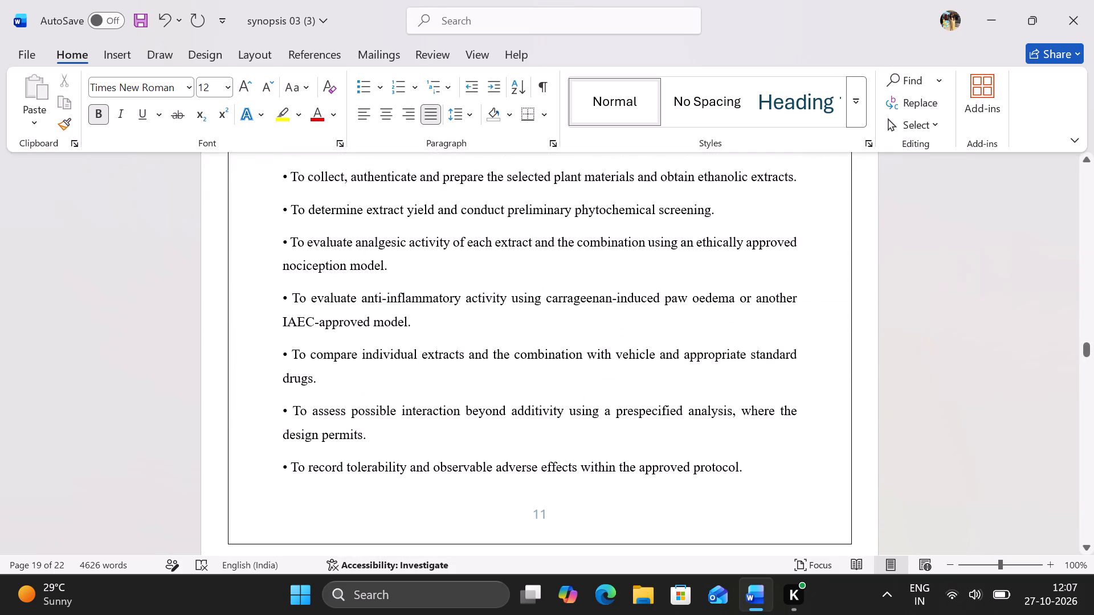
scroll(283, 349, up, 1)
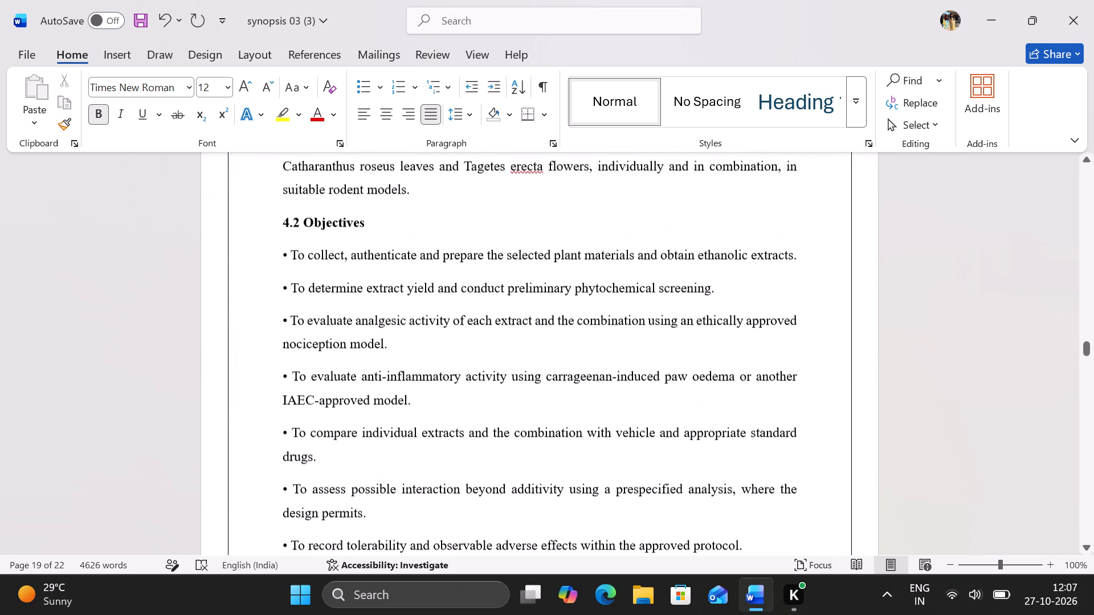
scroll(283, 349, up, 1)
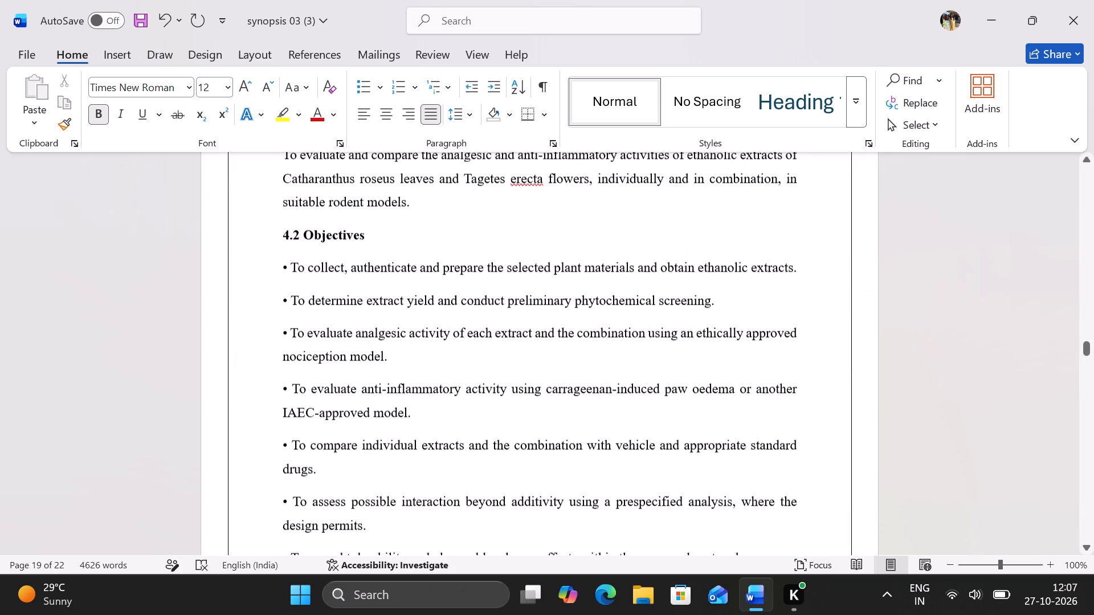
scroll(283, 349, up, 4)
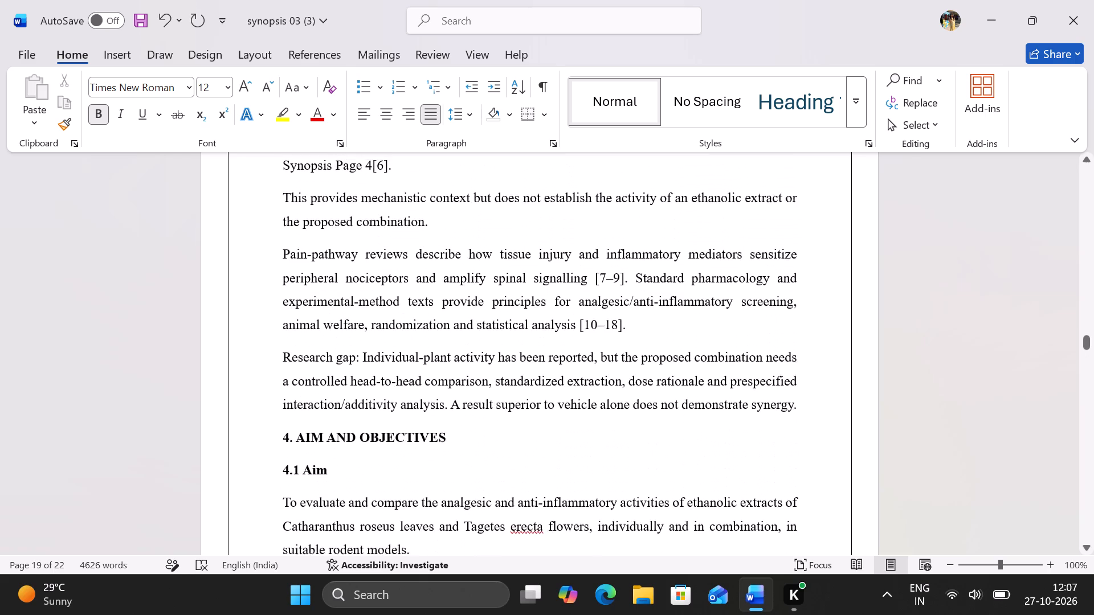
scroll(283, 349, up, 2)
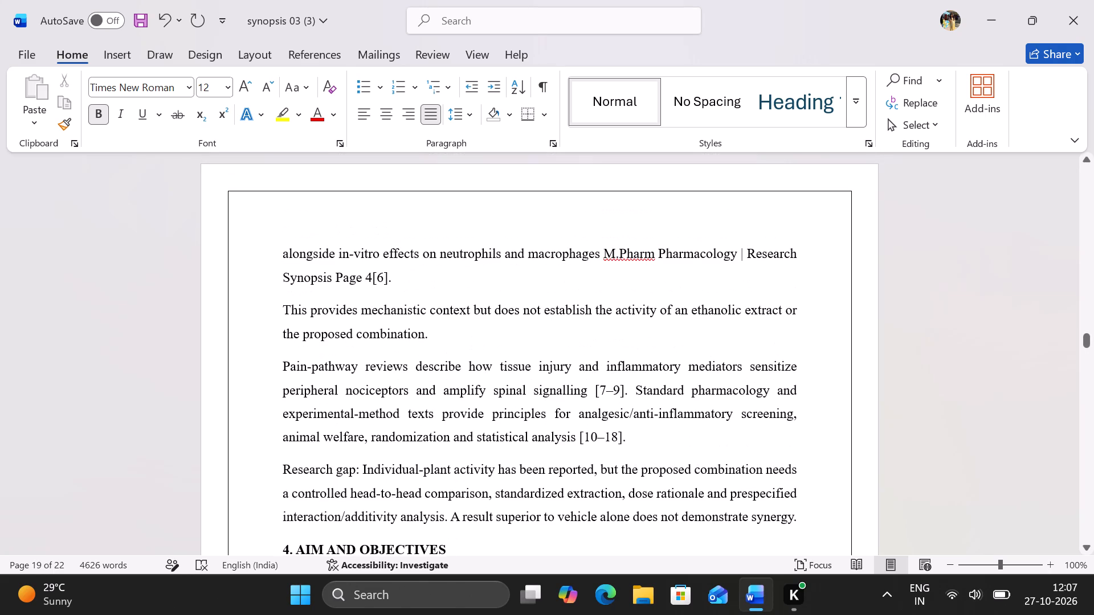
scroll(390, 271, up, 3)
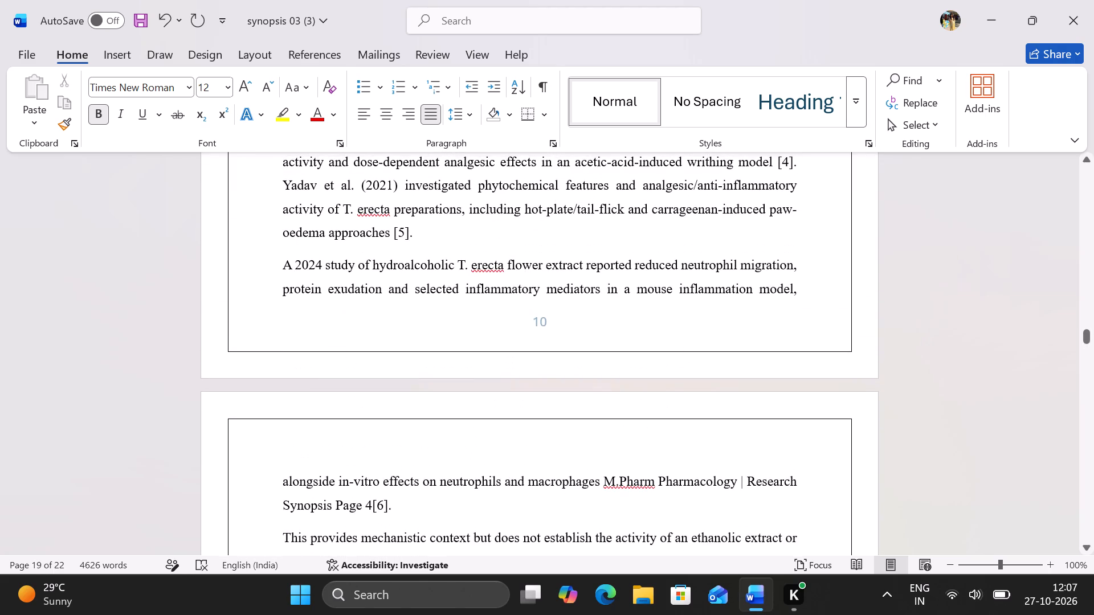
Examine the layout of the Tagetes erecta profile tables, names and flower picture, back to the Catharanthus roseus description table.
scroll(390, 271, up, 13)
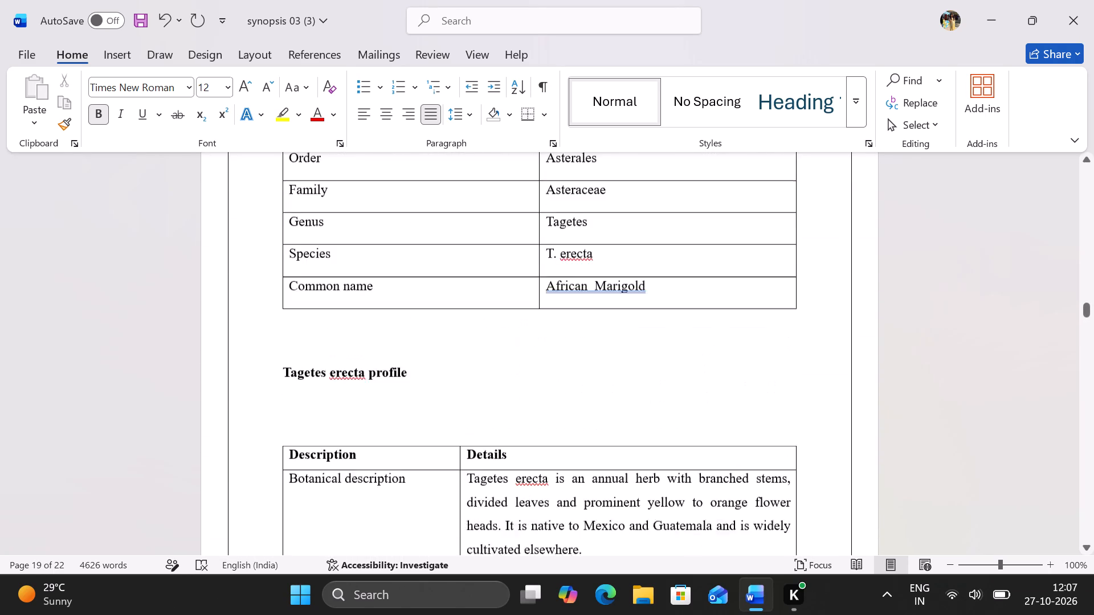
scroll(390, 271, up, 4)
scroll(390, 271, down, 2)
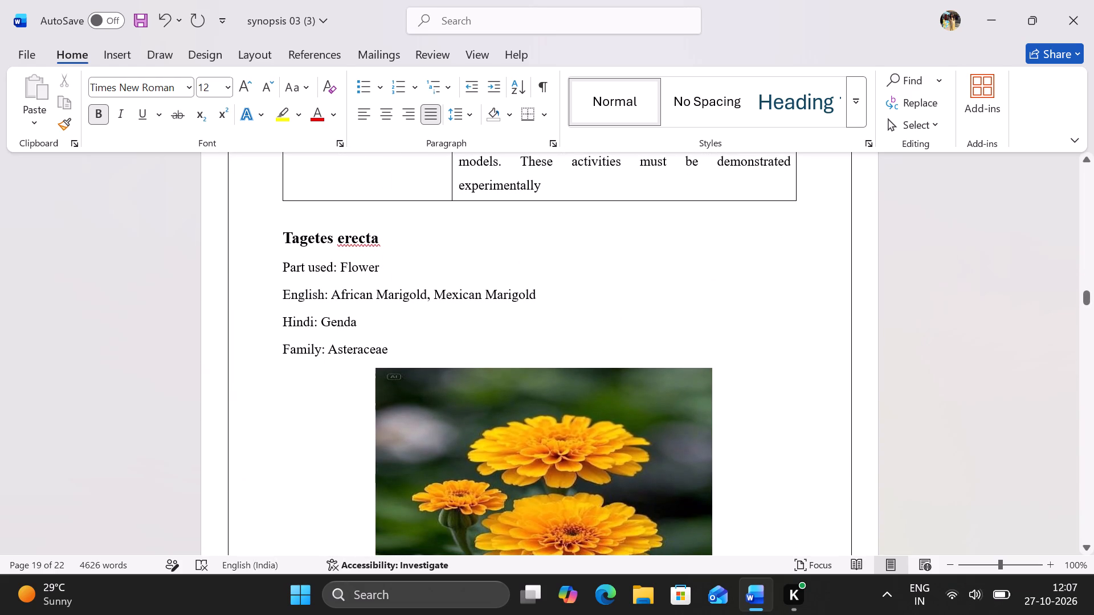
scroll(390, 271, down, 2)
scroll(521, 257, up, 1)
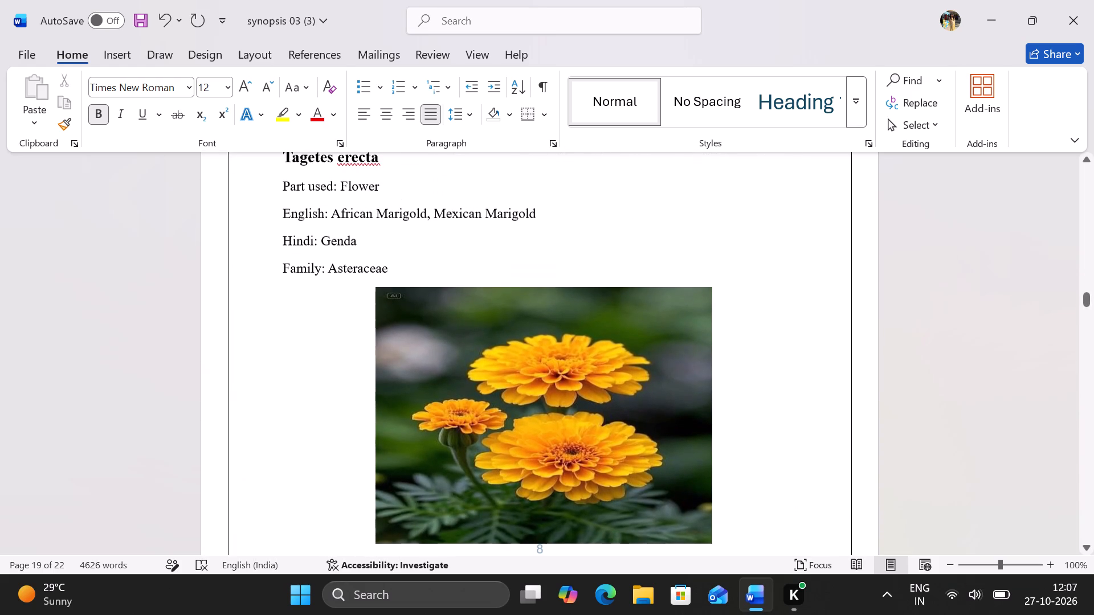
scroll(521, 257, up, 1)
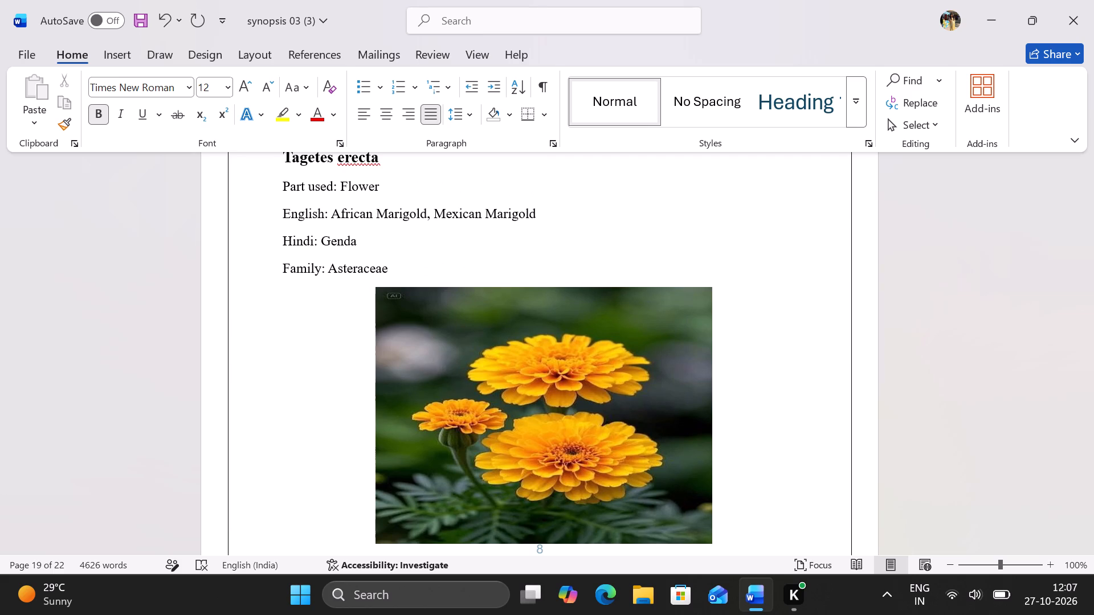
scroll(521, 257, up, 1)
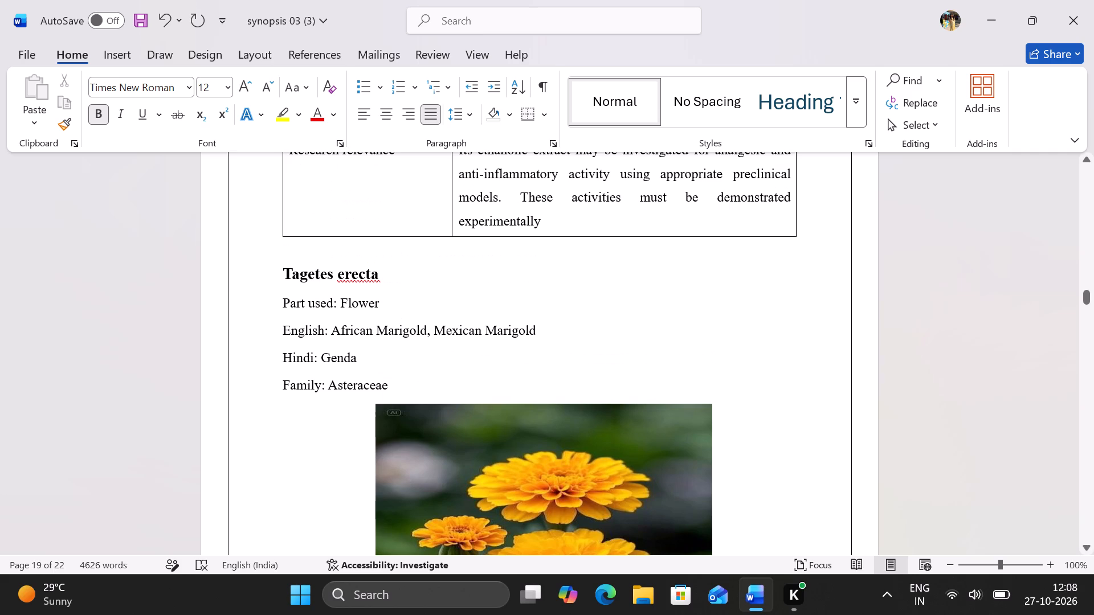
scroll(521, 257, up, 3)
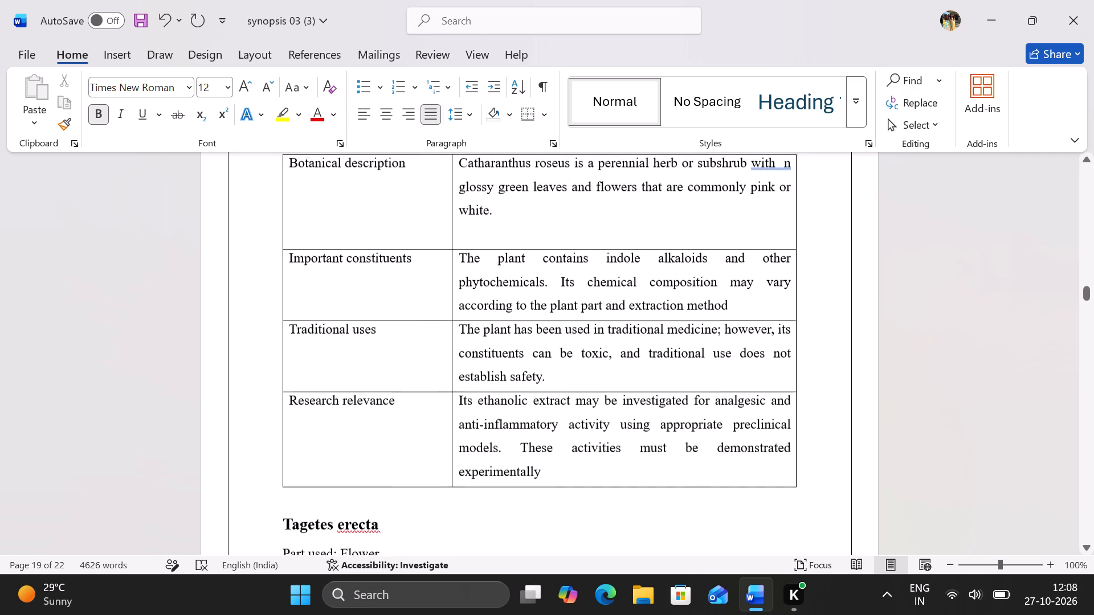
Examine the layout of the Catharanthus roseus profile and classification tables, and skim the pages from there to the document's end.
scroll(521, 257, up, 4)
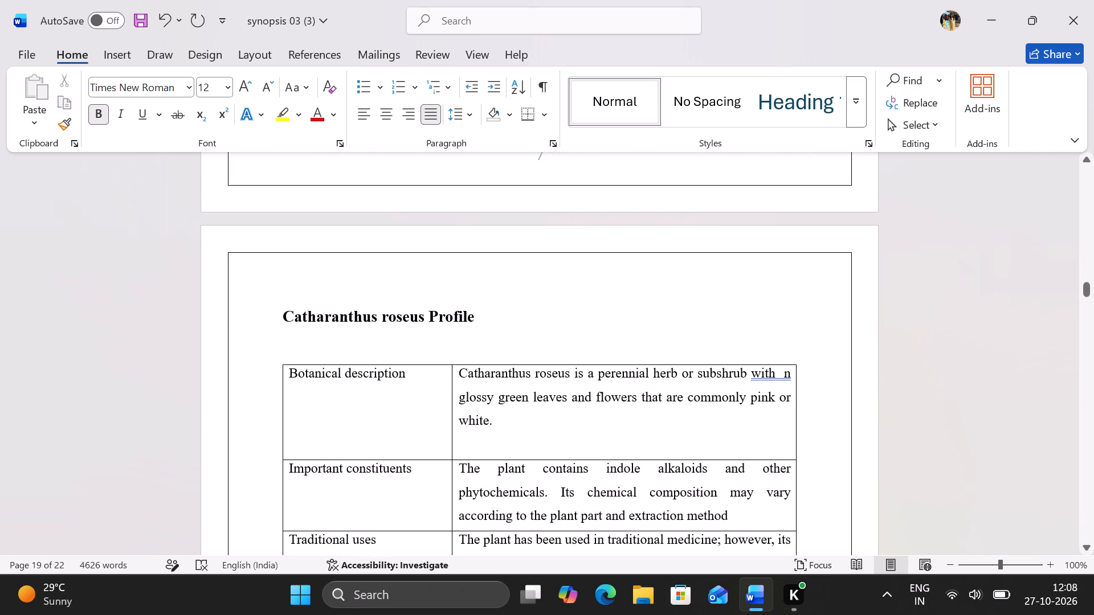
scroll(521, 257, up, 5)
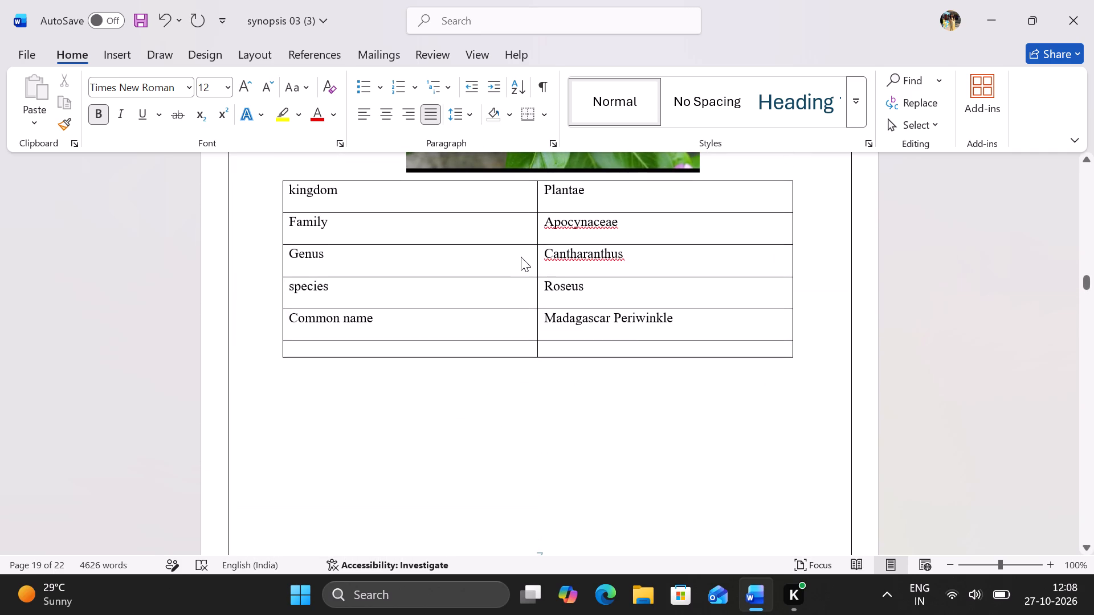
scroll(521, 257, down, 10)
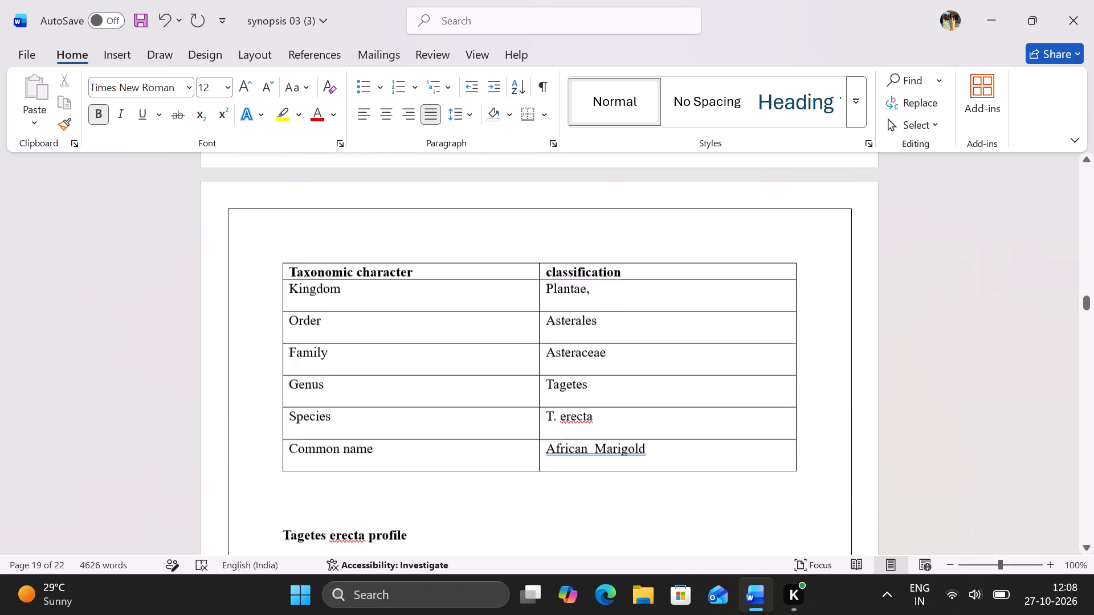
scroll(521, 257, down, 16)
scroll(521, 257, down, 5)
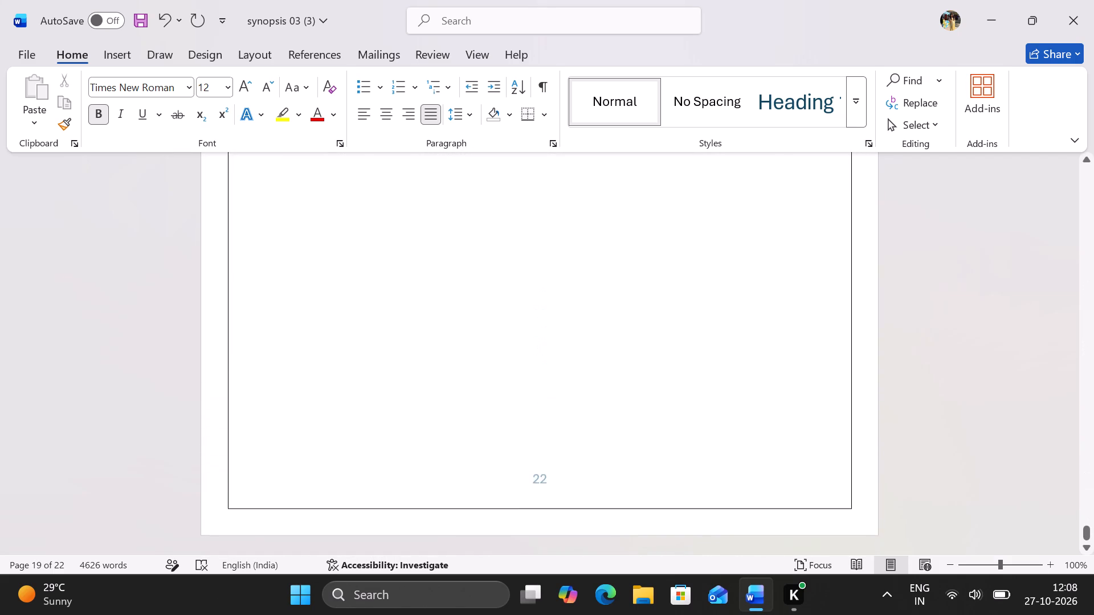
Recheck the layout backwards from the last page through "5.3 Preparation of extracts" and "MATERIALS AND METHODOLOGY" to "4.2 Objectives".
scroll(521, 257, up, 20)
scroll(521, 257, up, 6)
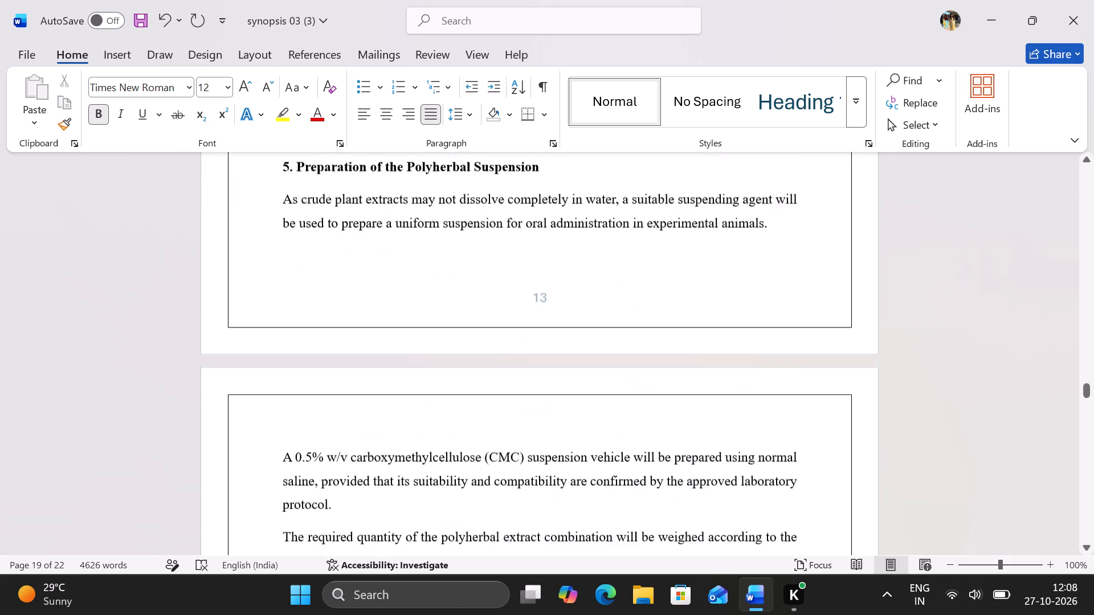
scroll(521, 257, up, 6)
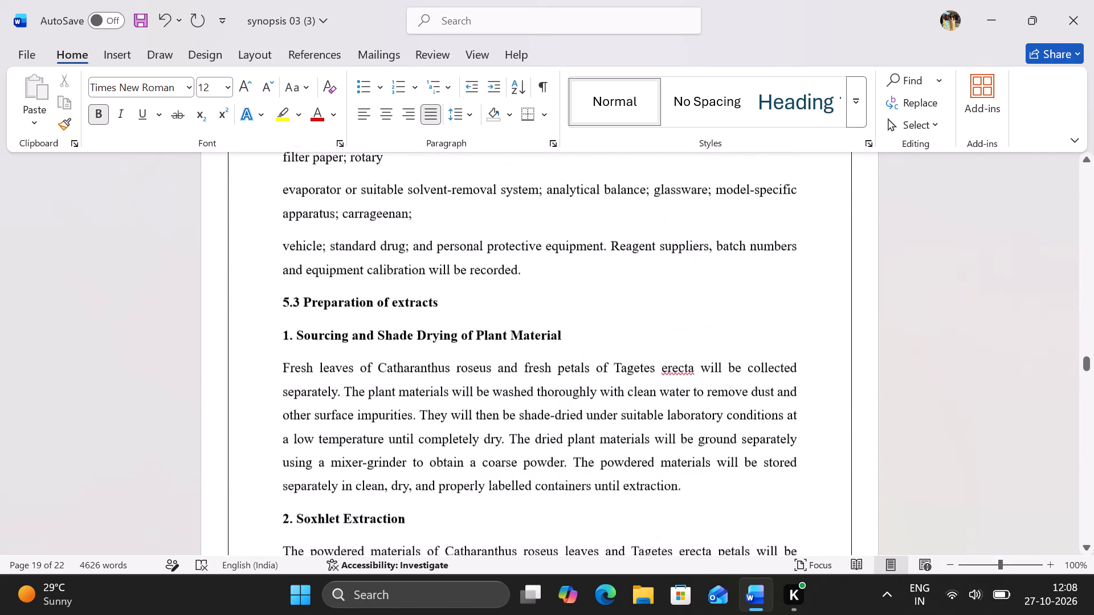
scroll(521, 257, up, 6)
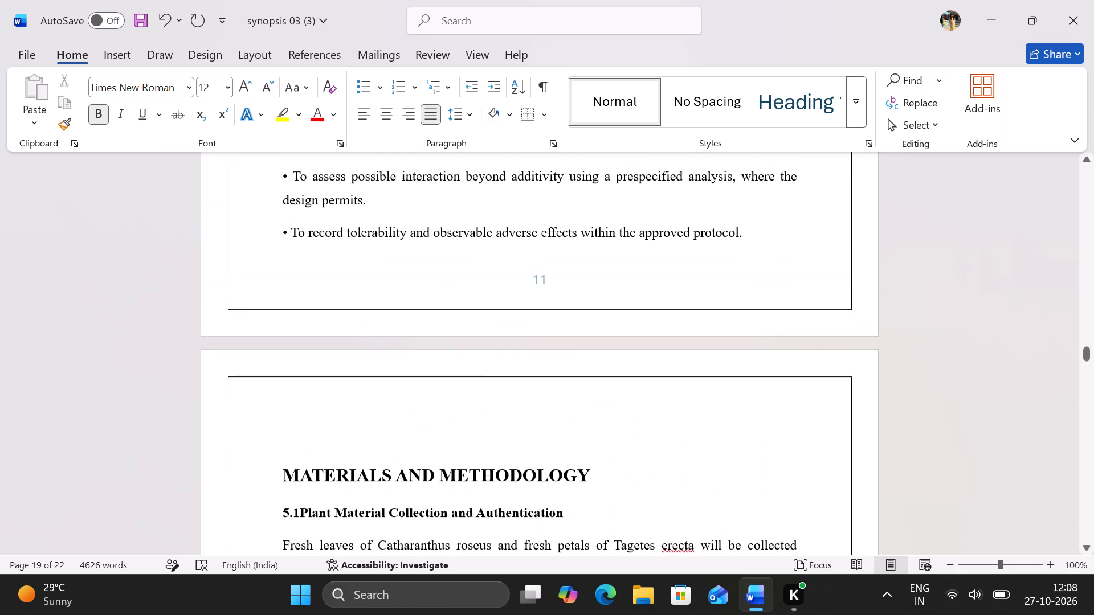
scroll(521, 257, up, 3)
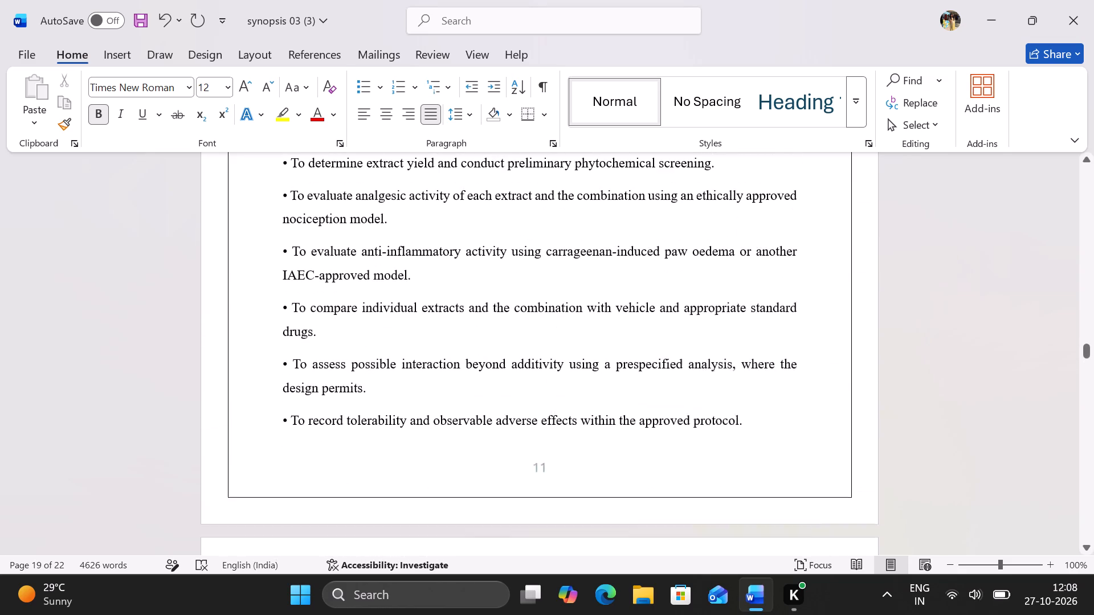
scroll(521, 257, up, 1)
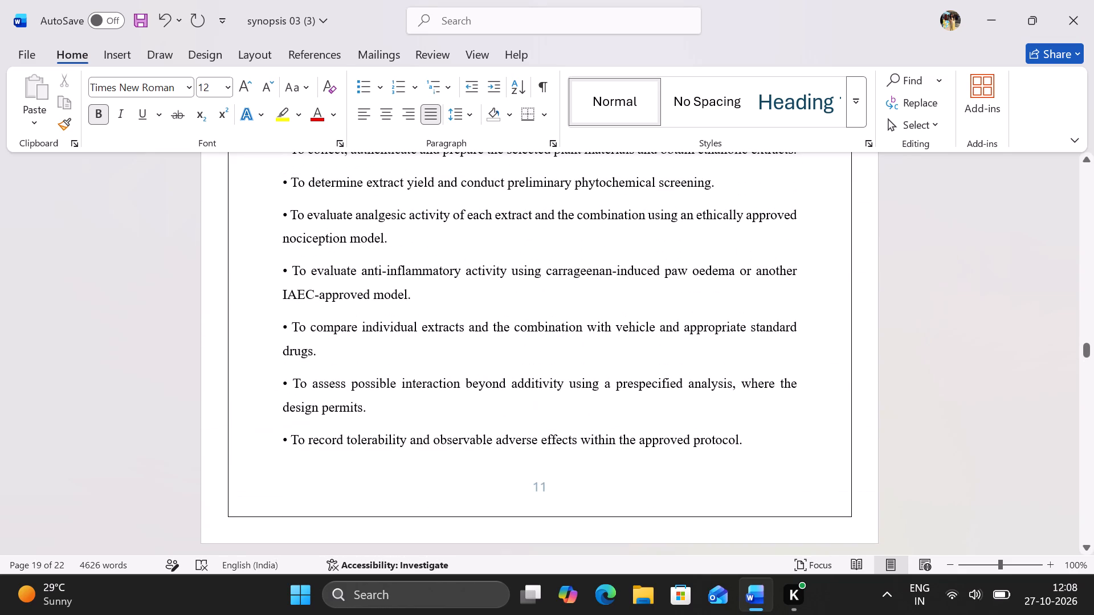
scroll(521, 257, up, 1)
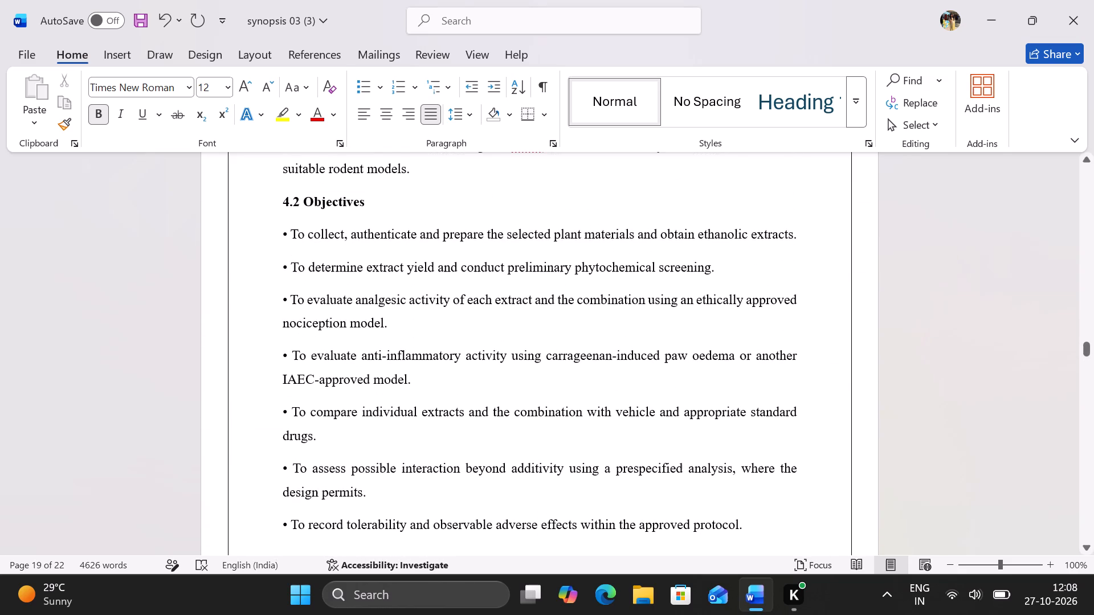
Delete the objectives from "To determine extract yield" through "To record tolerability" under 4.2 Objectives, keeping the second bullet mark.
scroll(521, 257, down, 1)
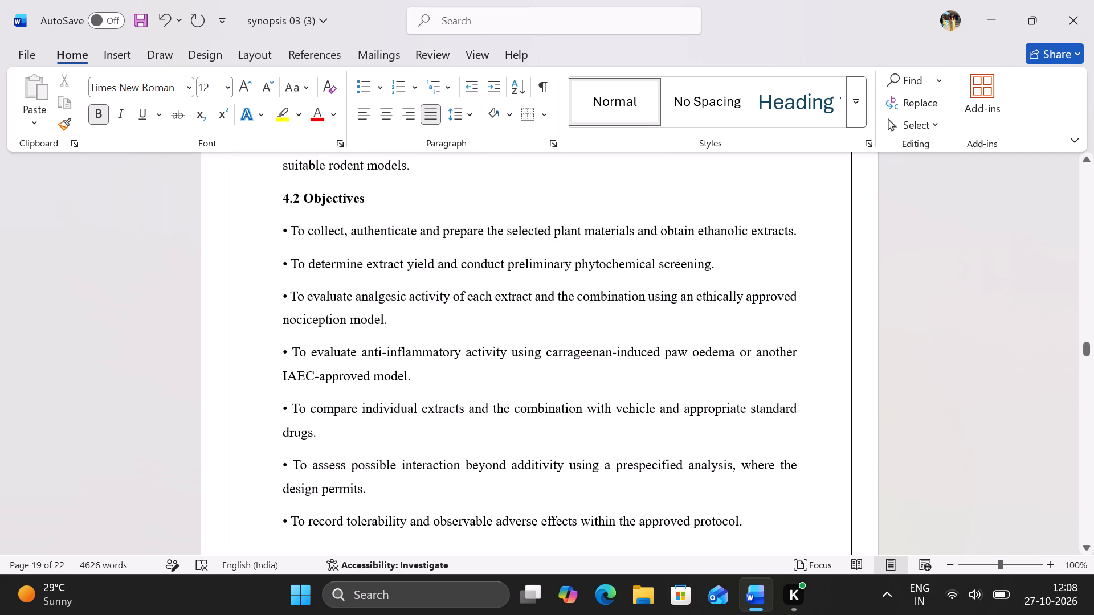
scroll(521, 257, down, 1)
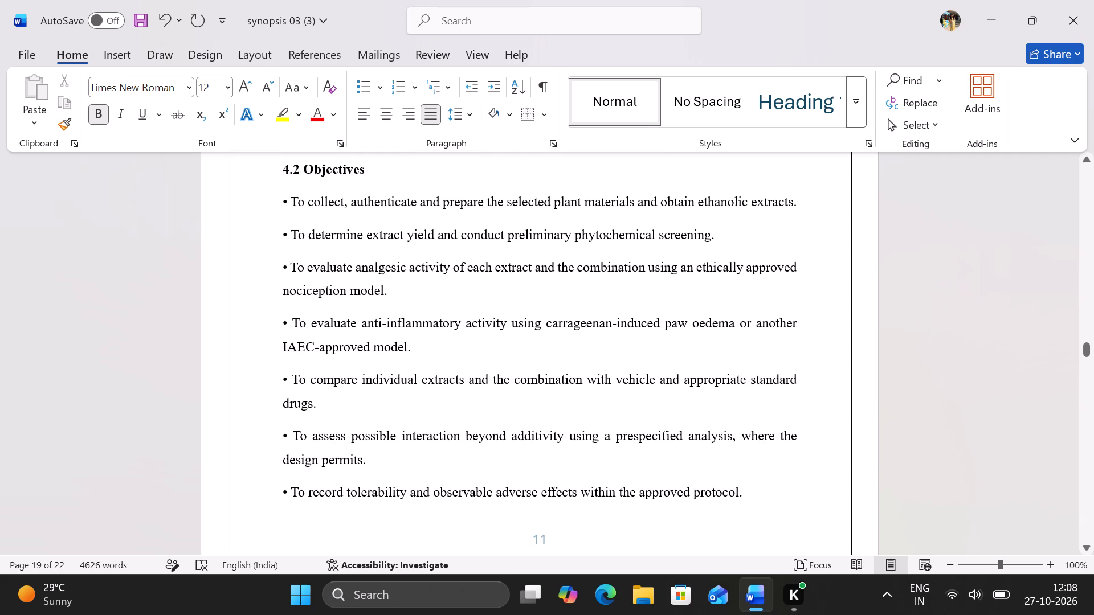
scroll(522, 244, down, 1)
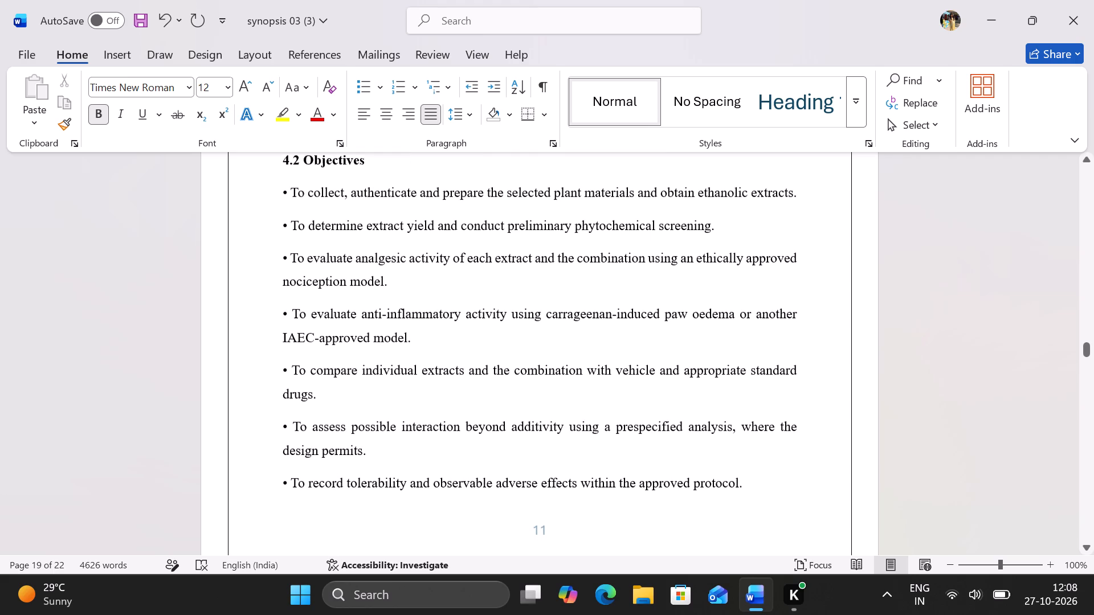
scroll(522, 244, down, 1)
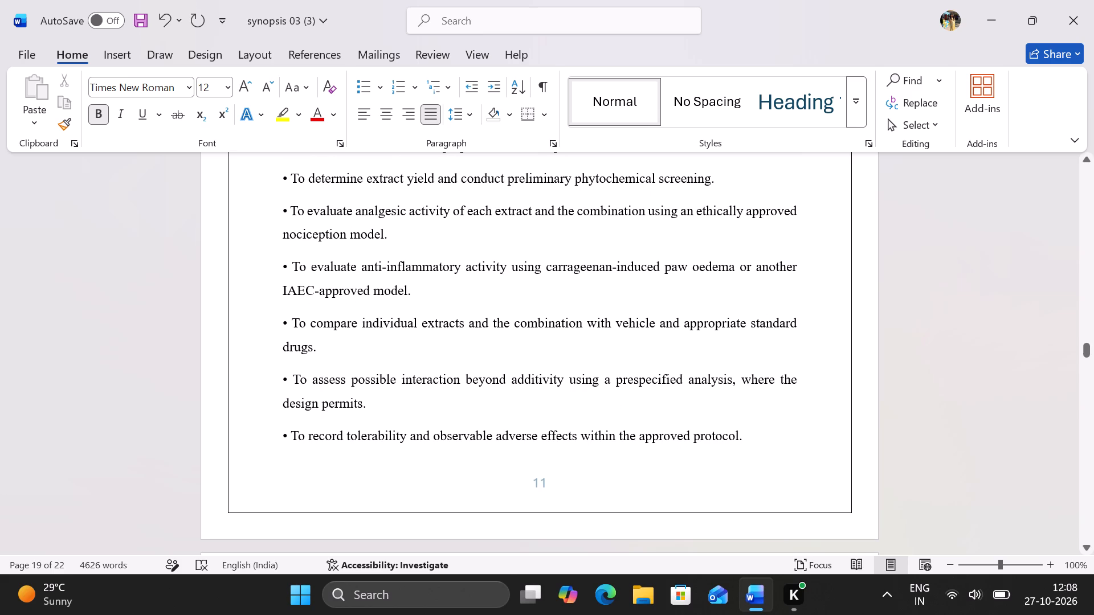
drag(294, 176, 408, 355)
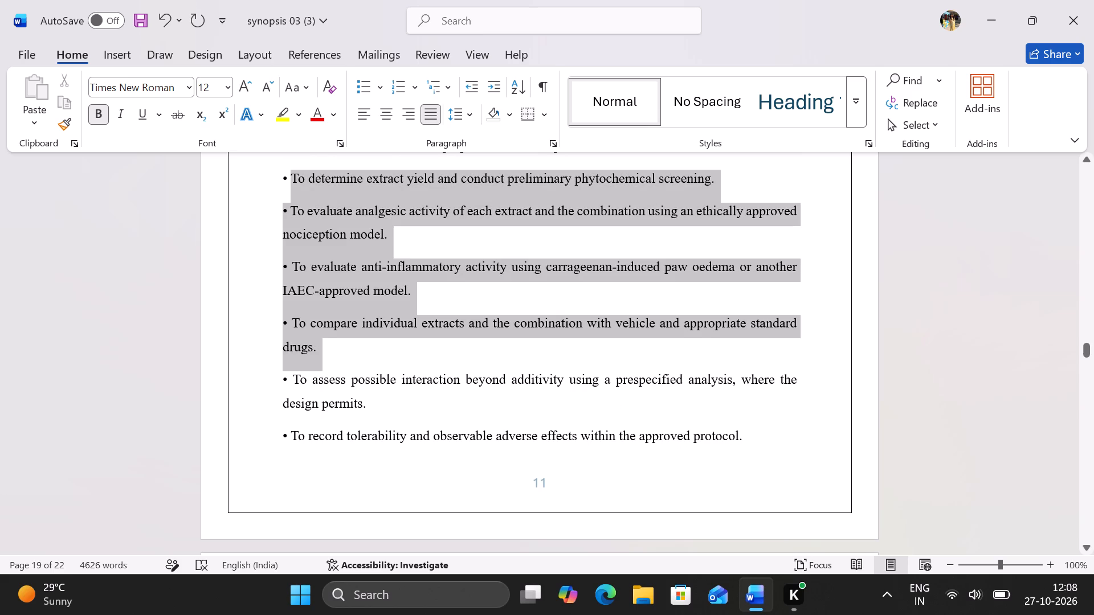
drag(408, 355, 776, 450)
key(BackSpace)
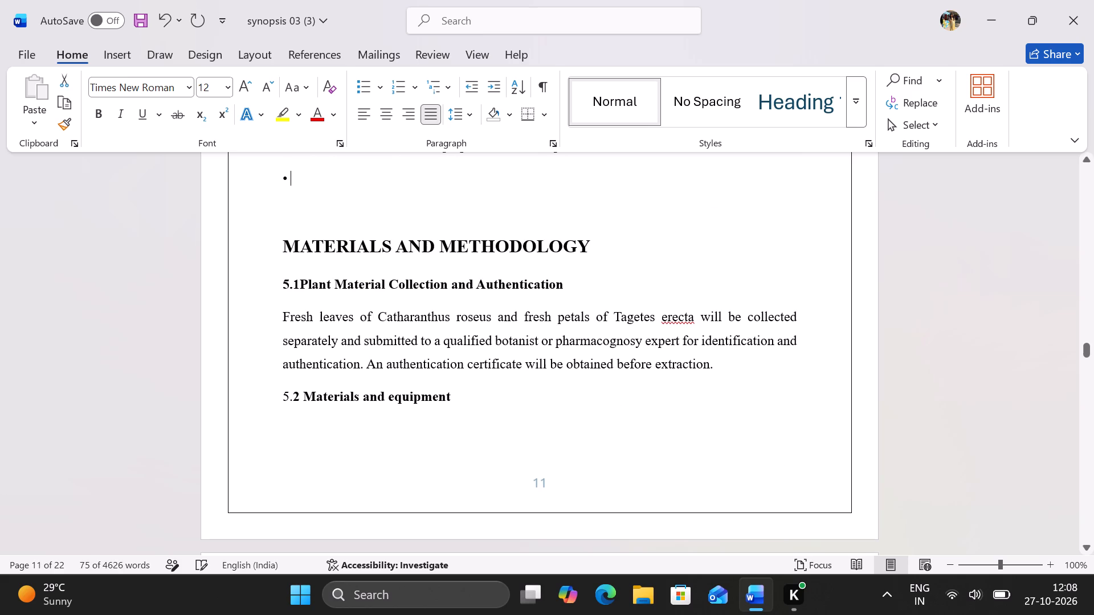
Delete the text of the first objective, "To collect, authenticate and prepare...", under 4.2 Objectives, keeping its bullet mark.
scroll(575, 391, up, 2)
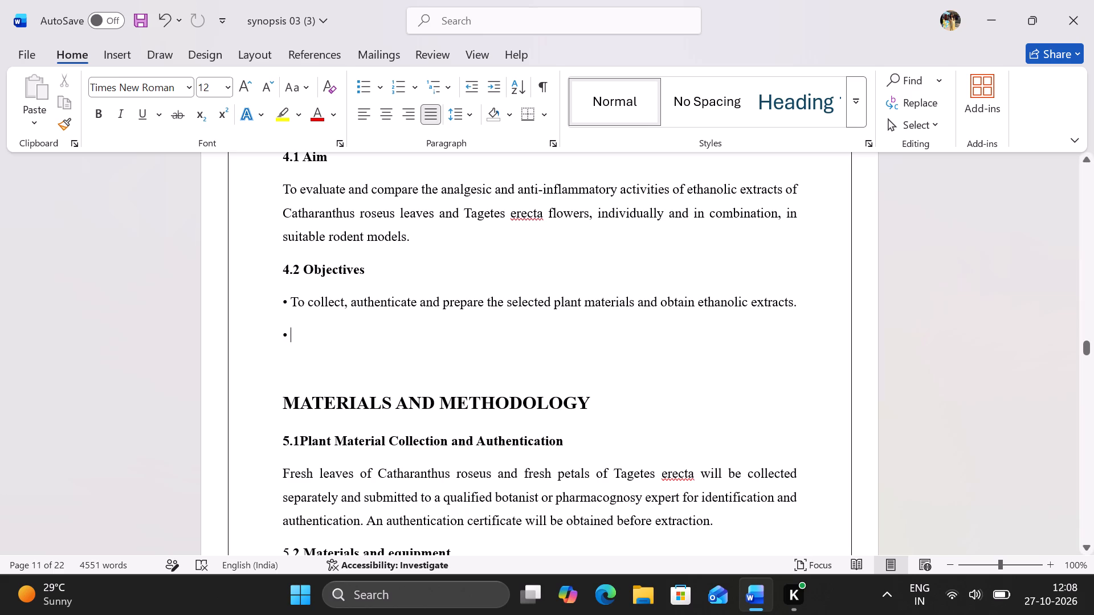
drag(299, 297, 619, 325)
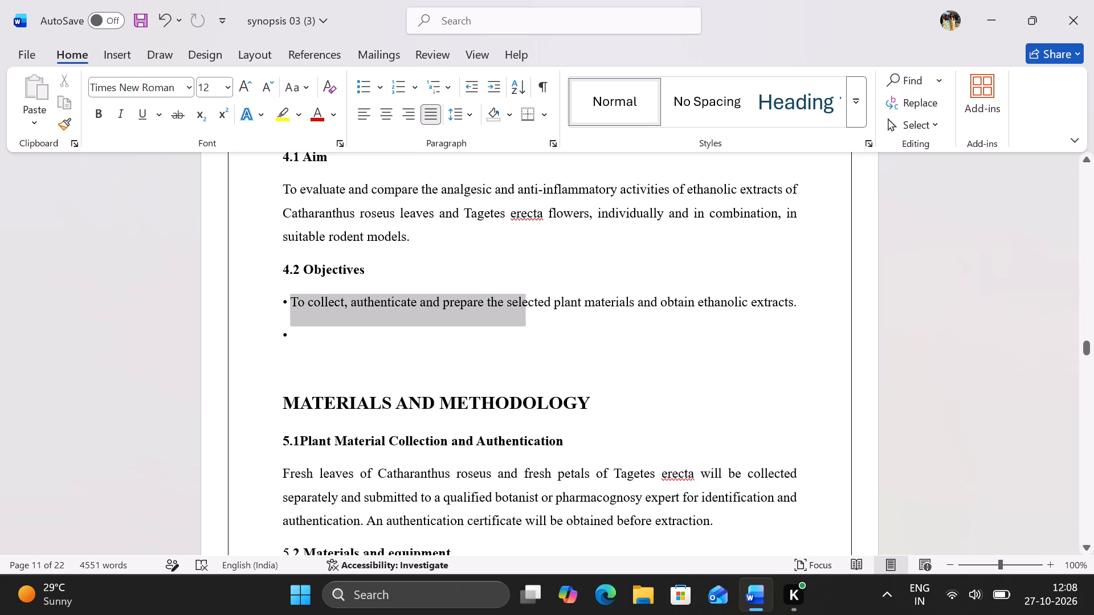
drag(619, 325, 828, 306)
key(BackSpace)
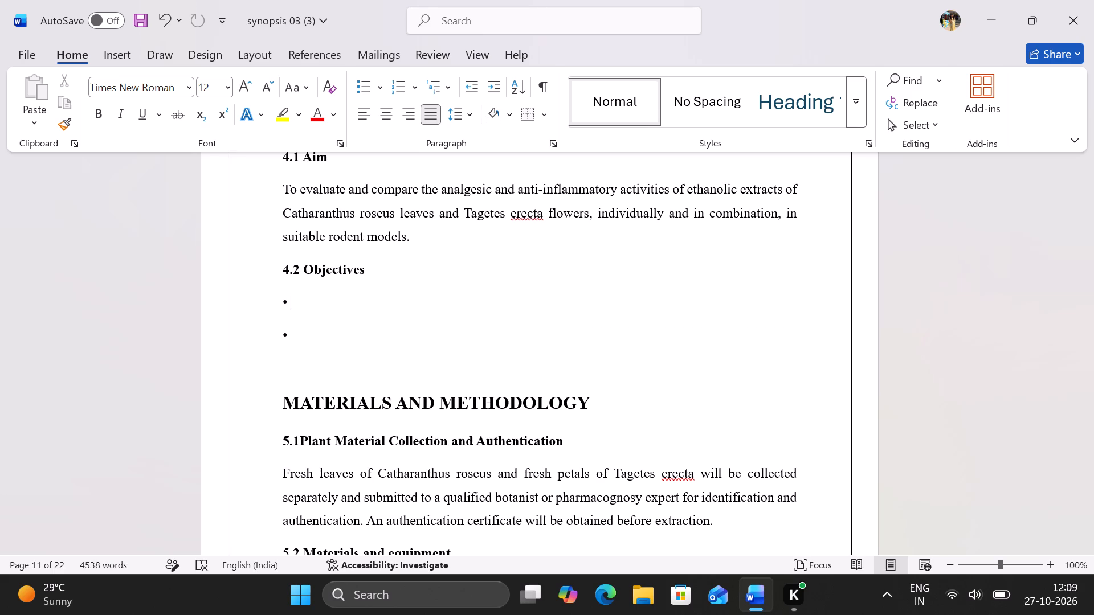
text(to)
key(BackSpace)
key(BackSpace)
Begin the first bullet under 4.2 Objectives with the word "To", capitalising only its first letter.
text(TO)
key(space)
text(COLLECT)
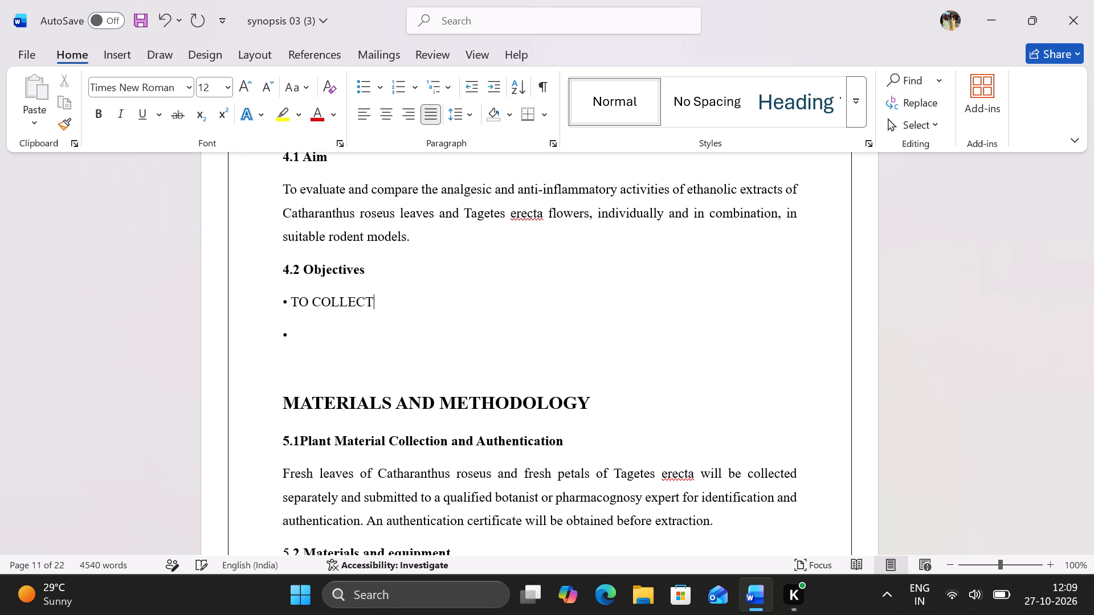
key(BackSpace)
key(BackSpace)
key(BackSpace)
key(BackSpace)
key(BackSpace)
key(BackSpace)
key(BackSpace)
key(BackSpace)
key(BackSpace)
text(o)
key(space)
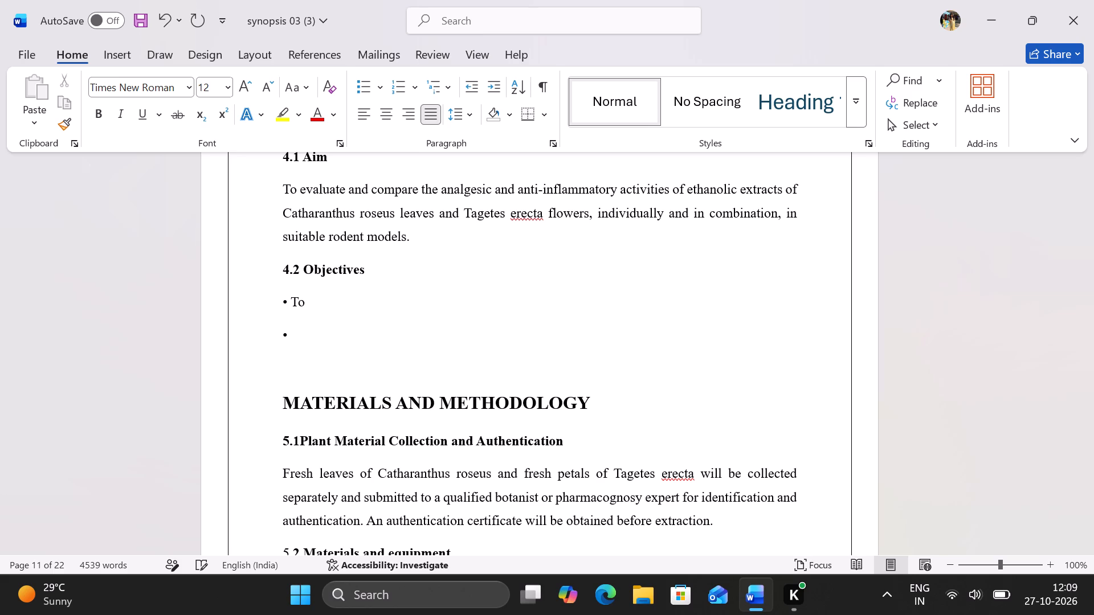
Continue the first objective with the text "collet and authenticate the leaves of".
text(collet)
key(space)
text(and)
key(space)
text(authe)
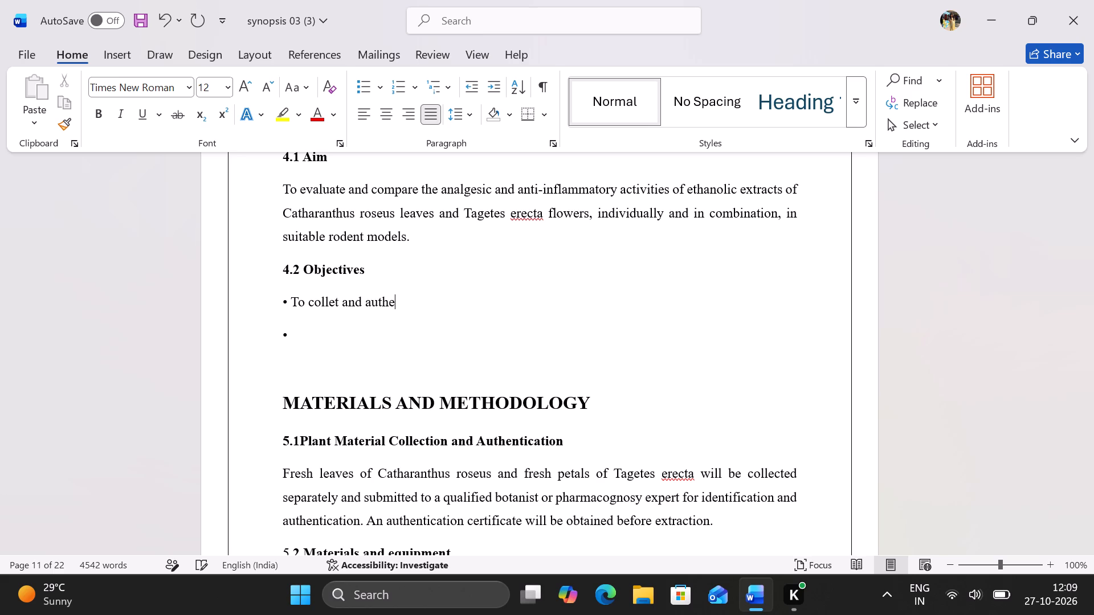
text(nticate)
key(space)
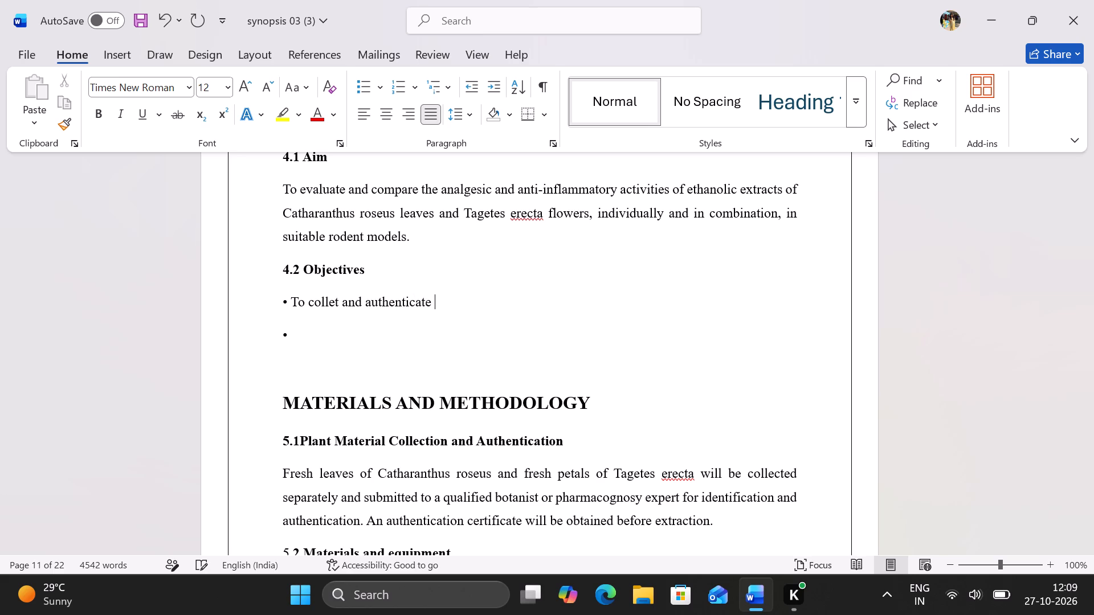
text(the)
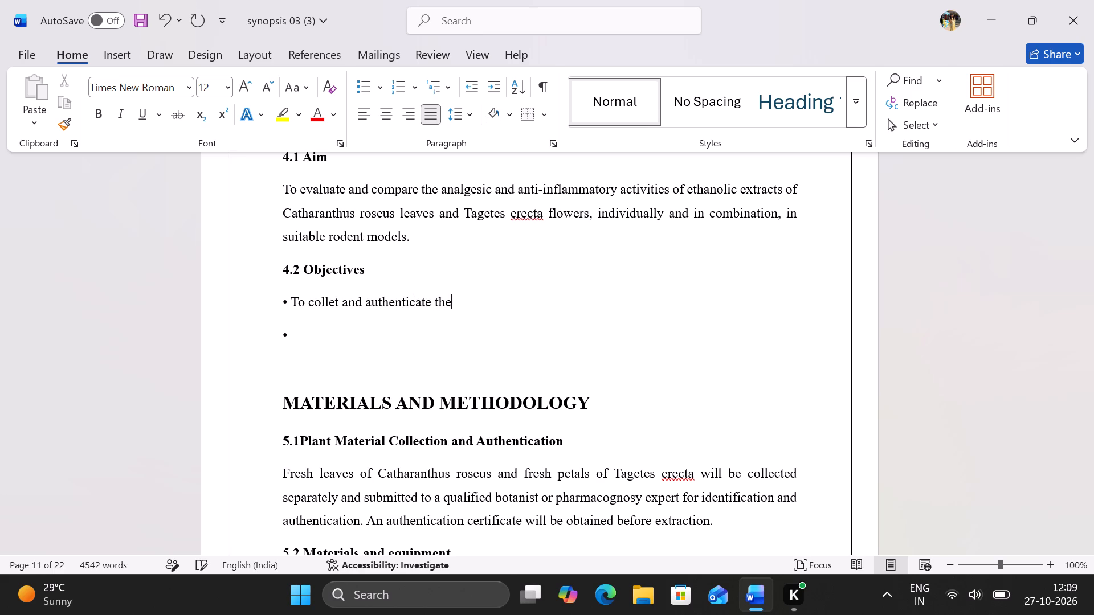
key(space)
text(leaves)
key(space)
text(of)
key(space)
Continue the first objective under 4.2 Objectives with the plant name "Catharanthus roseus".
scroll(828, 306, down, 1)
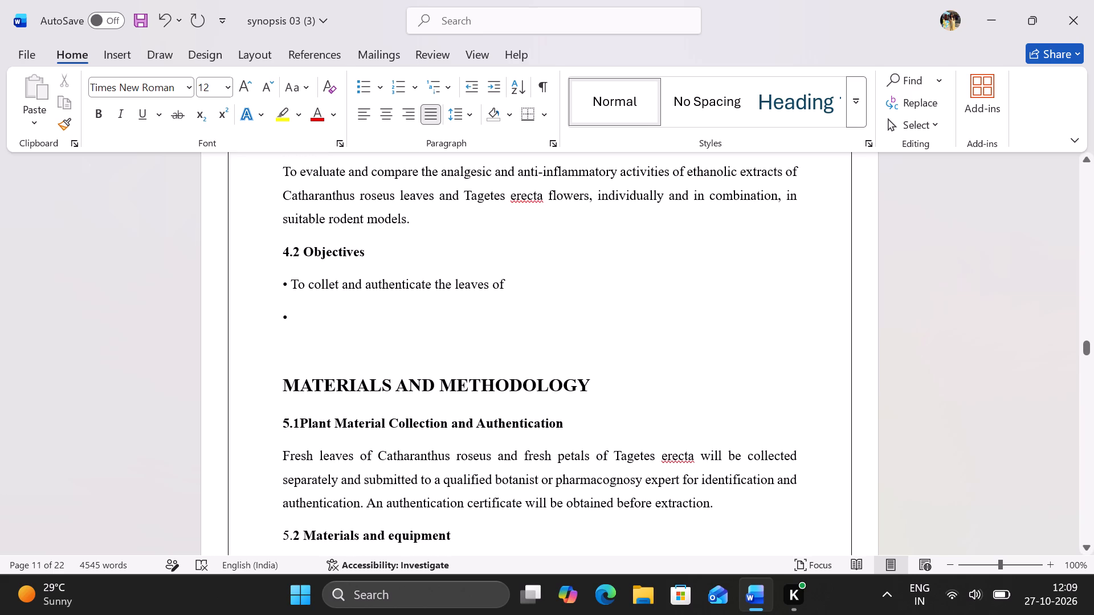
text(ca)
text(th)
text(ara)
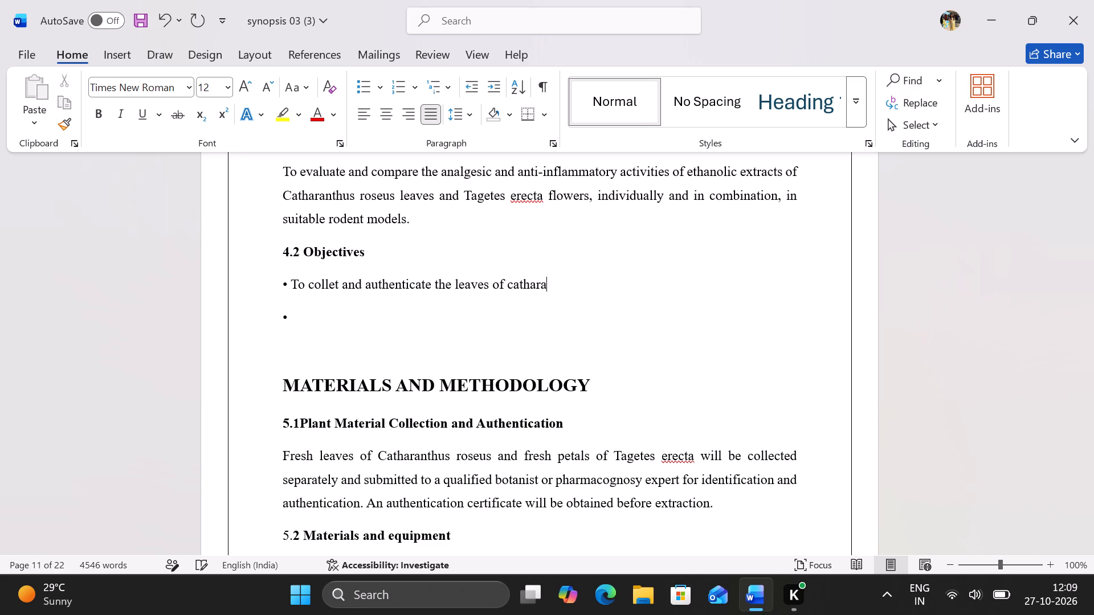
text(nthus)
key(space)
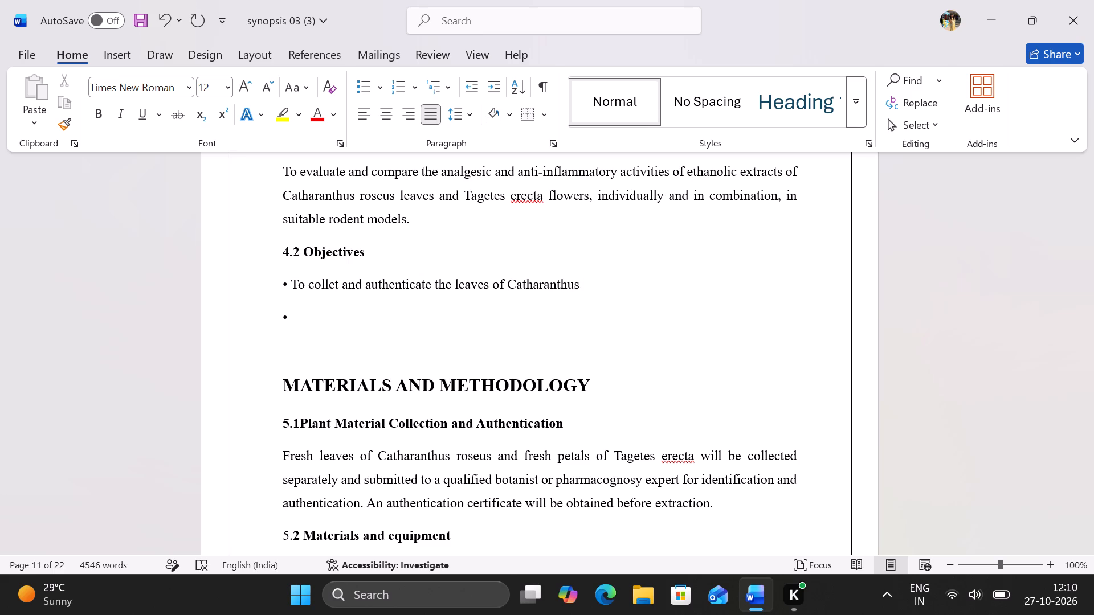
key(r)
text(os)
text(eus)
key(space)
Extend the first objective with the words "and flowers of" following the plant name.
text(and)
key(space)
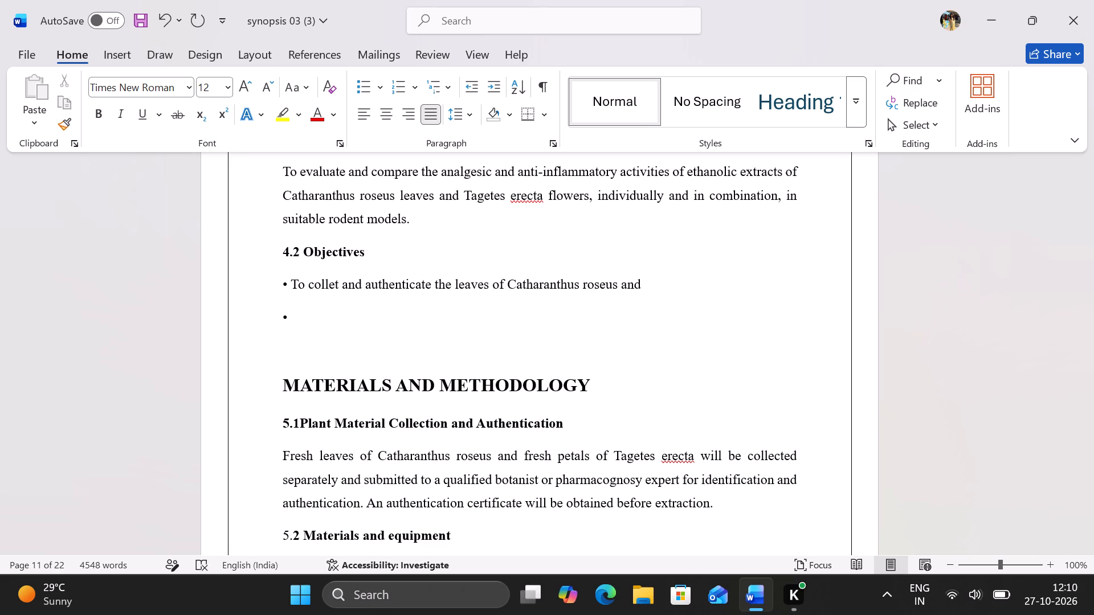
key(f)
key(l)
key(o)
text(we)
text(rs)
key(space)
key(p)
key(BackSpace)
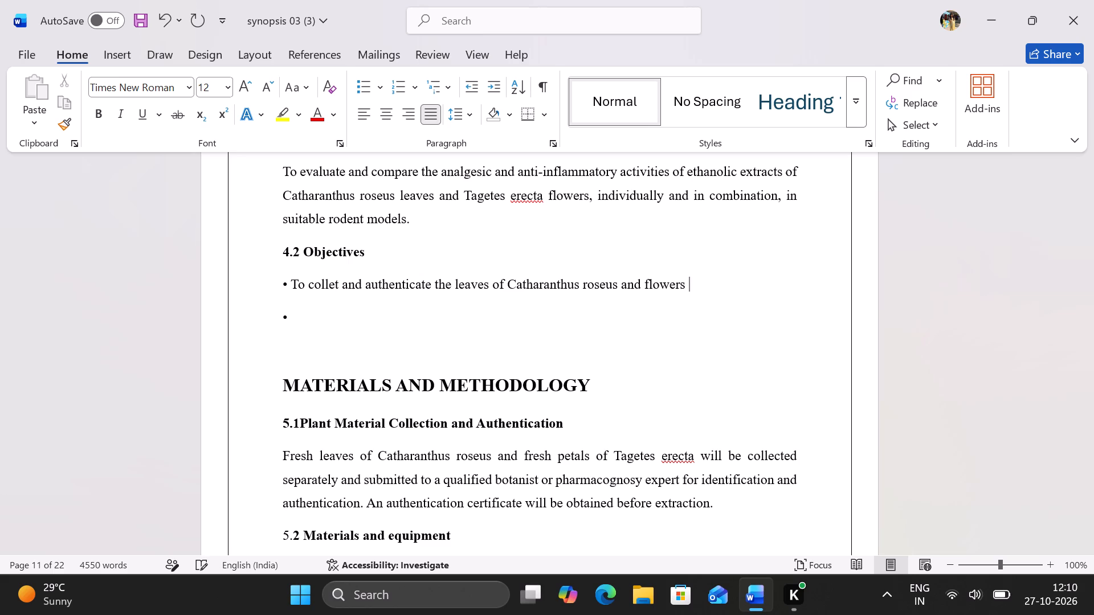
text(od)
key(BackSpace)
key(f)
Finish the first objective with the plant name "Tagetes erecta" and a full stop.
key(space)
key(t)
key(a)
text(ge)
text(tes)
key(space)
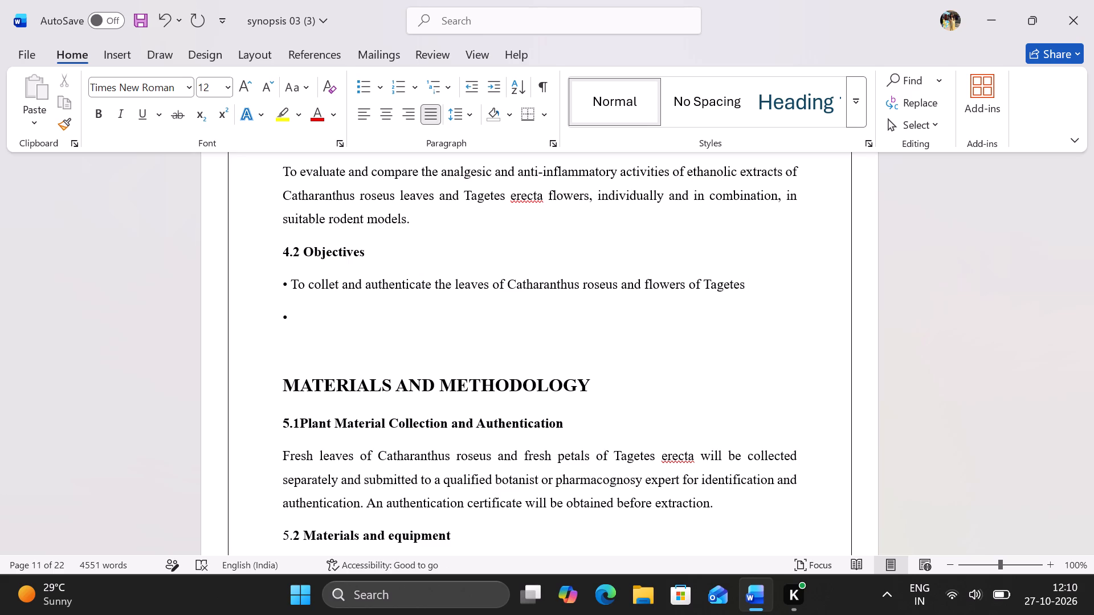
key(e)
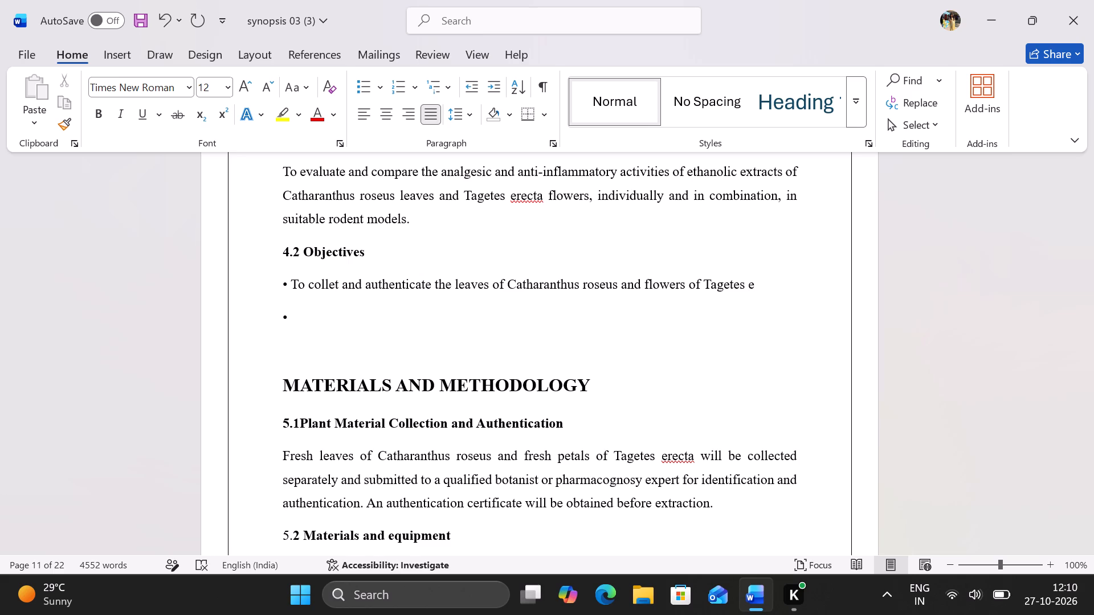
text(recta)
key(period)
Begin the second bullet under 4.2 Objectives with the words "To prepare".
click(299, 316)
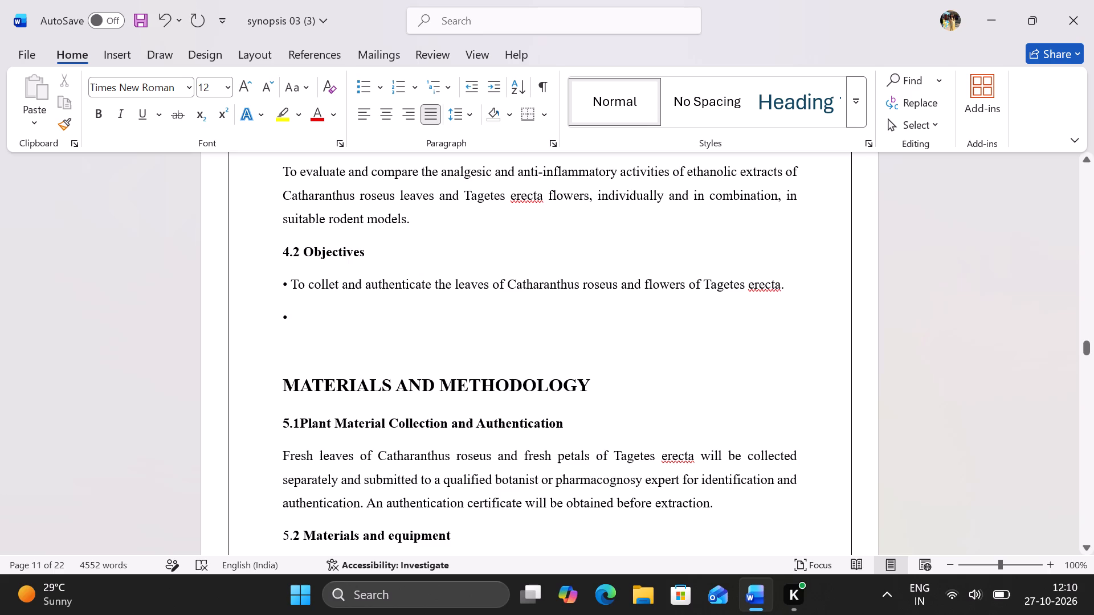
key(t)
text(o)
key(space)
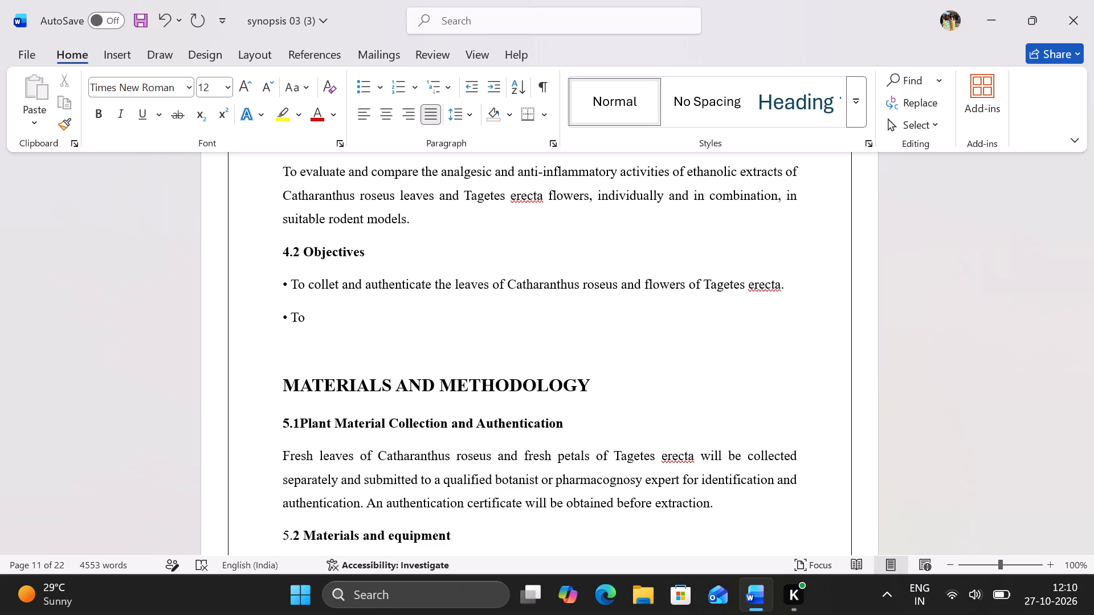
text(prepare)
key(space)
Continue the second objective with the text "hydroalcoholic ectraction".
text(hudro)
key(BackSpace)
key(BackSpace)
key(BackSpace)
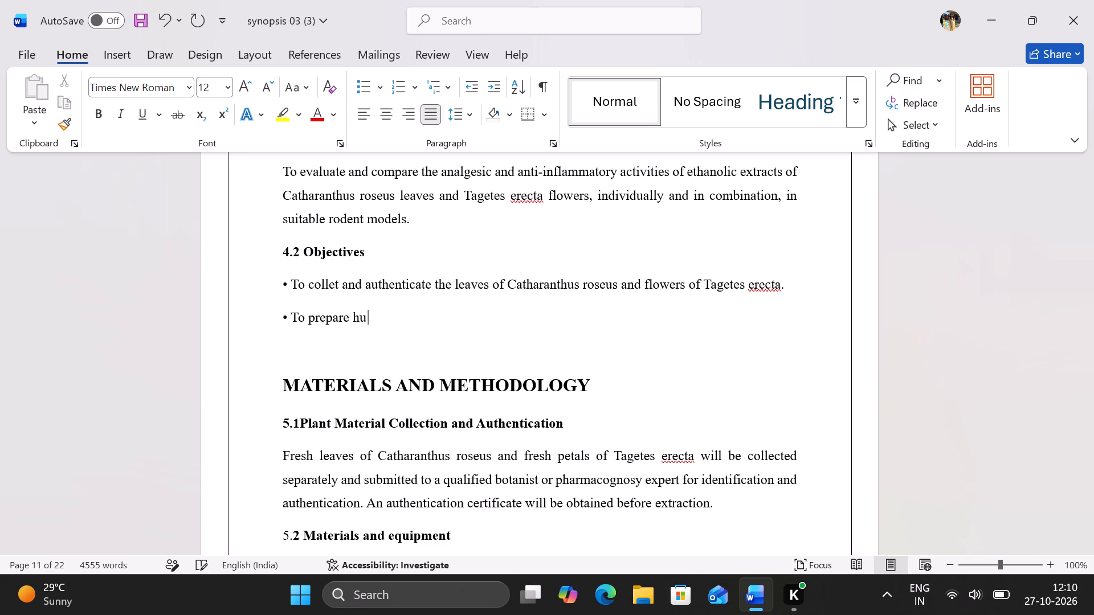
key(BackSpace)
key(y)
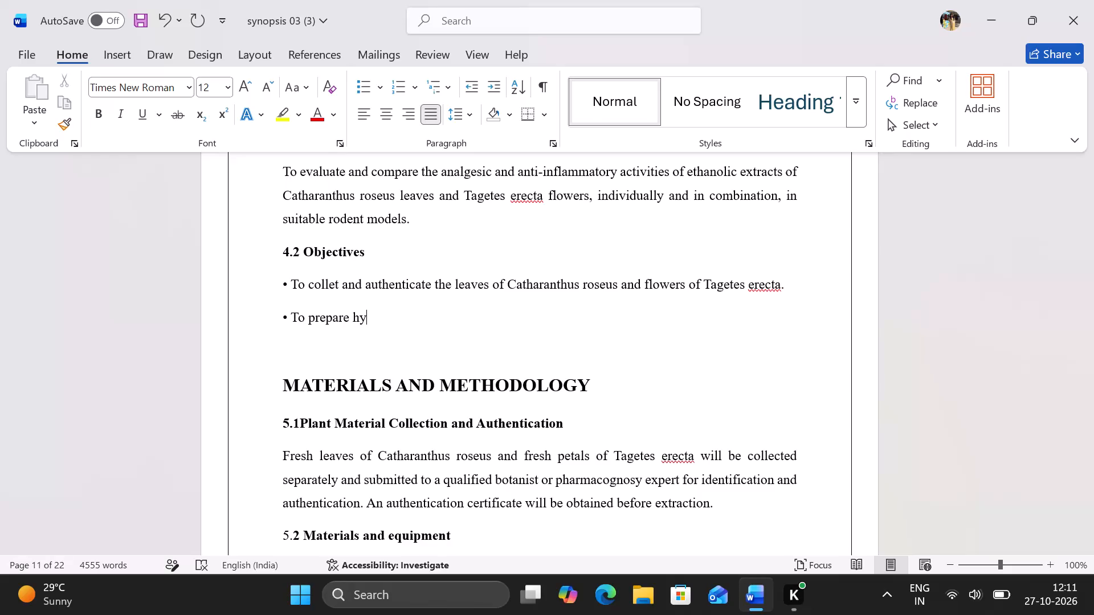
text(dro)
text(alc)
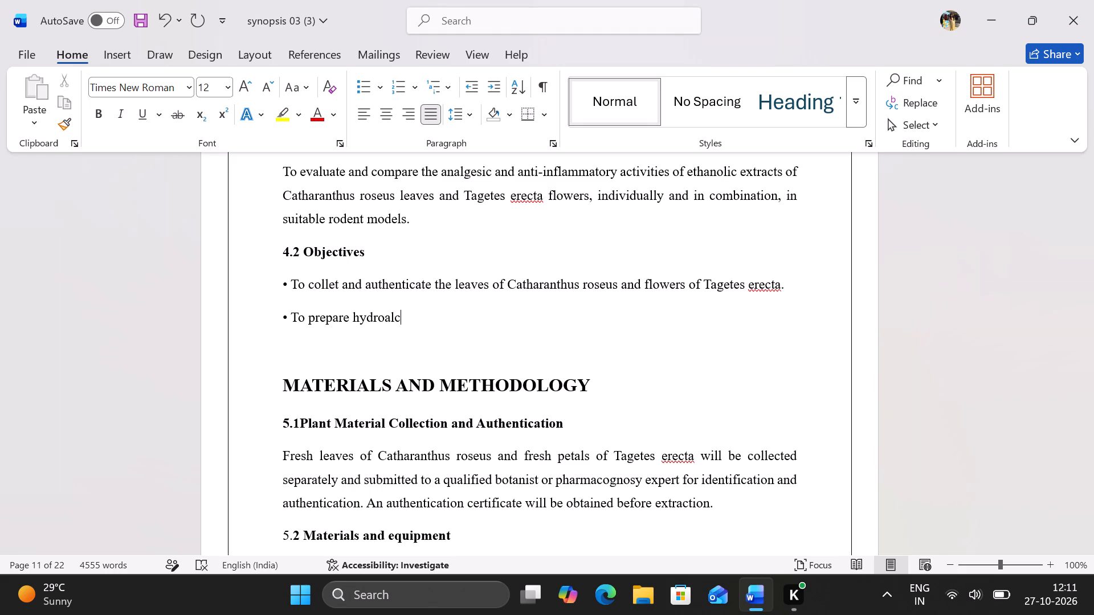
key(o)
text(holic)
key(space)
key(e)
text(ctraction)
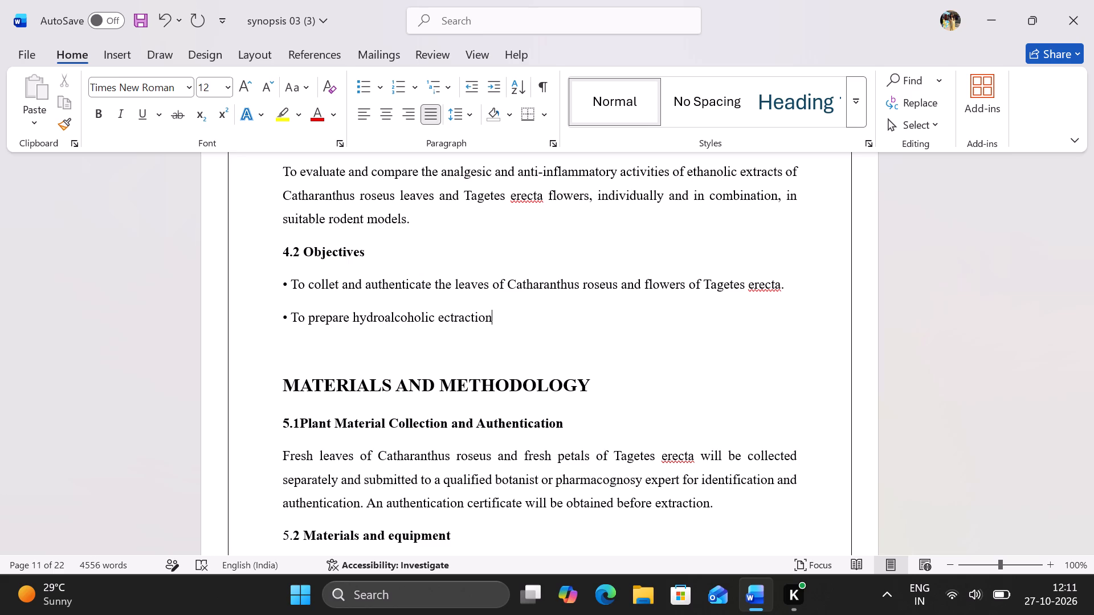
Correct the last word of the second objective so that it reads "extract".
scroll(299, 316, down, 1)
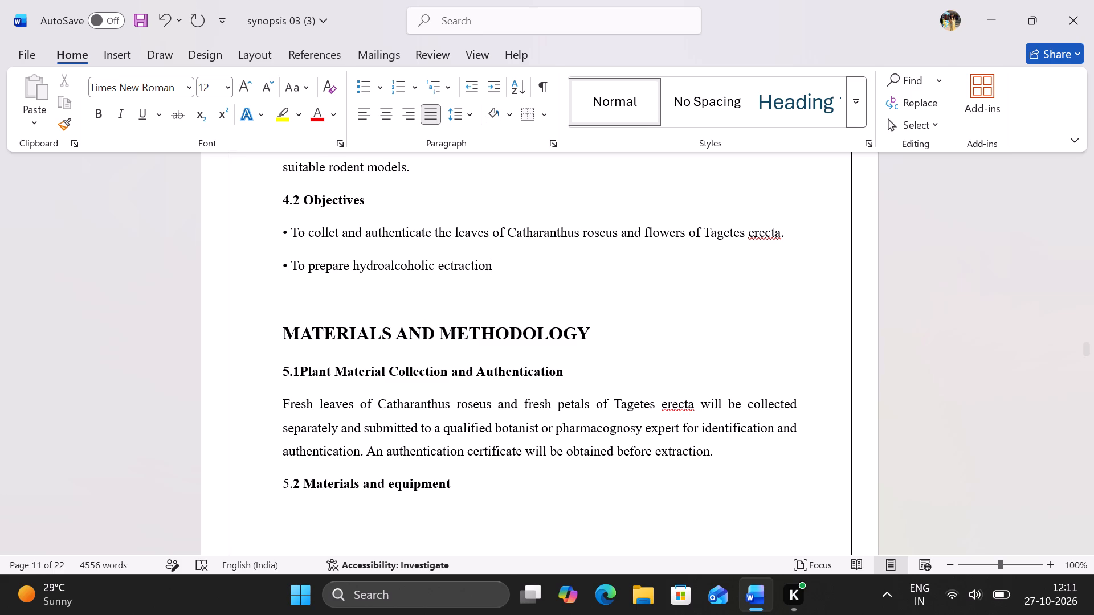
scroll(299, 316, down, 1)
scroll(280, 134, up, 1)
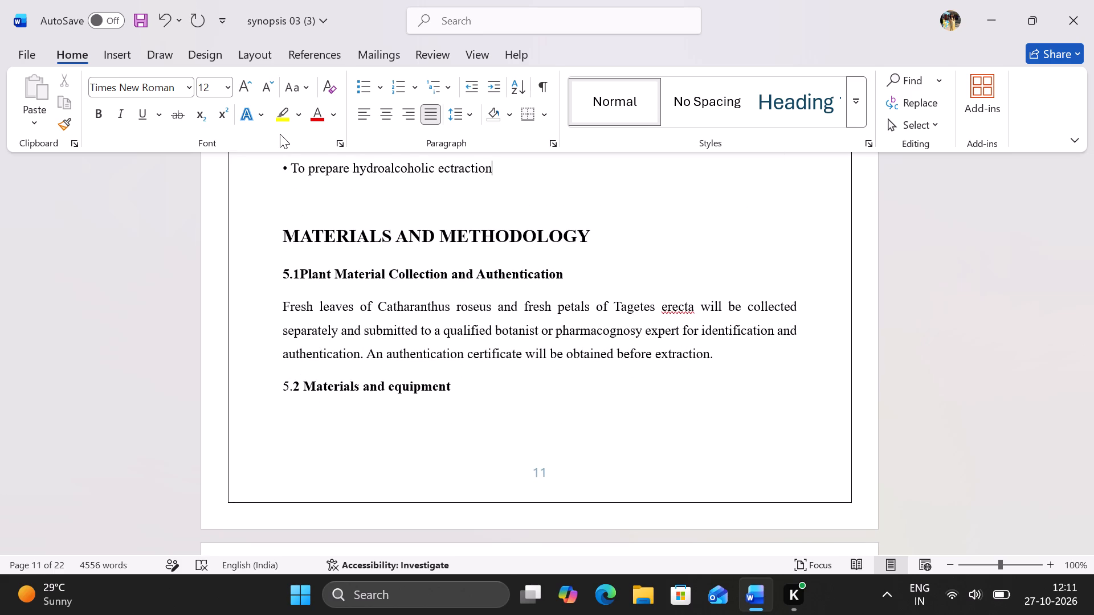
scroll(280, 134, up, 1)
click(447, 169)
key(BackSpace)
key(x)
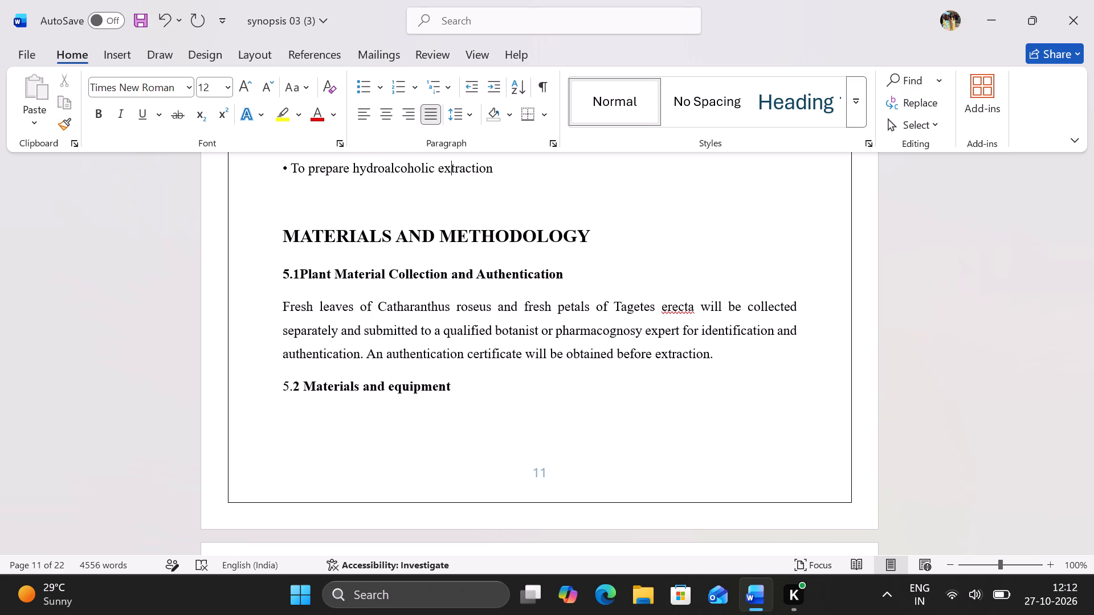
click(493, 165)
key(BackSpace)
key(BackSpace)
key(BackSpace)
Make the second objective's last word "extracts" and continue it with "of both plants using the".
key(BackSpace)
text(ts)
key(space)
text(of)
key(space)
text(both)
key(space)
key(p)
text(lants)
key(space)
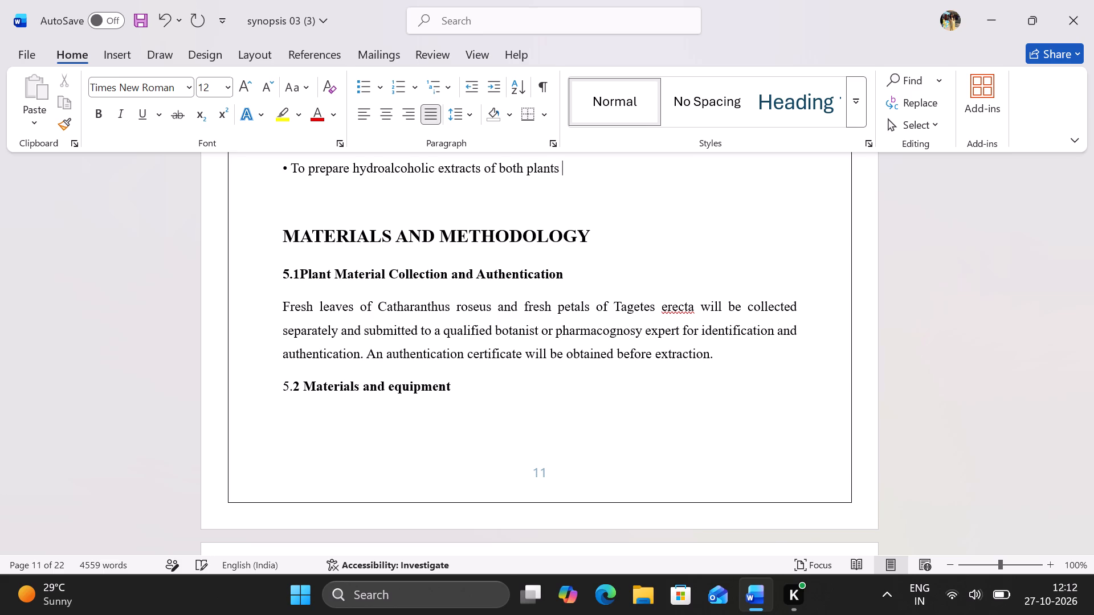
text(using)
key(space)
text(the)
Add the words "Soxhlet extraction method" to the second objective.
key(space)
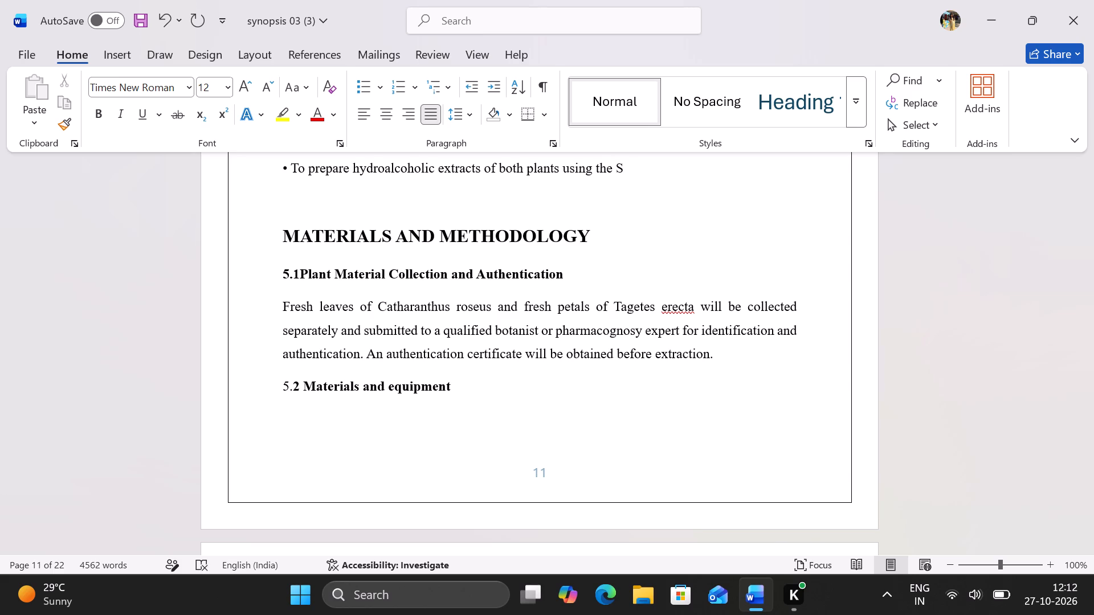
key(o)
key(x)
key(h)
text(let)
key(space)
text(extractio)
key(space)
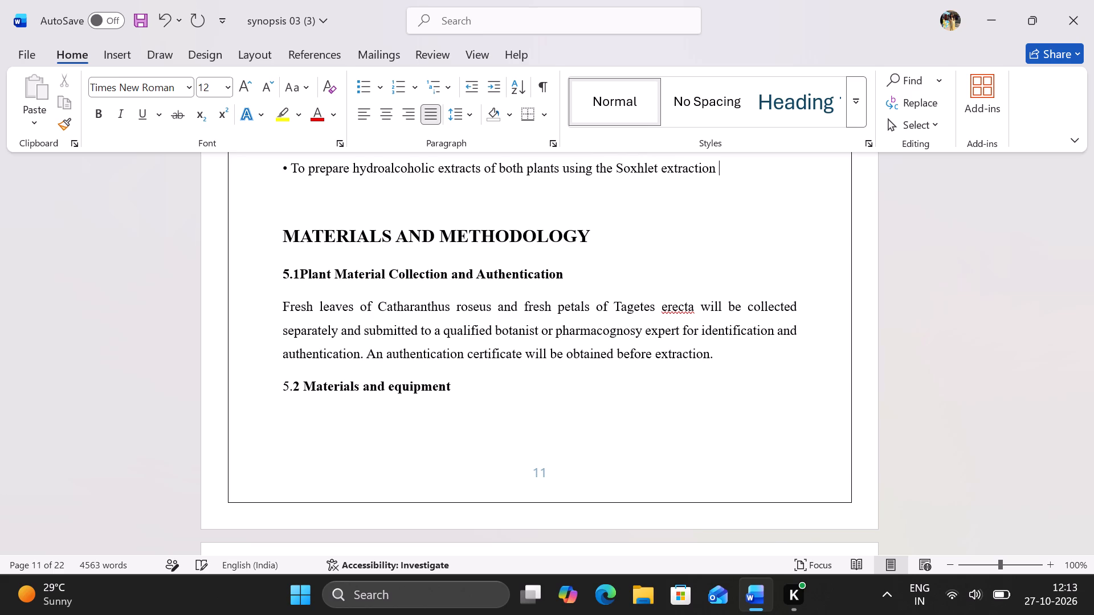
text(methods)
key(BackSpace)
Finish the second objective with "with 70%b ethanol." and start a new line below it.
key(space)
text(with)
key(space)
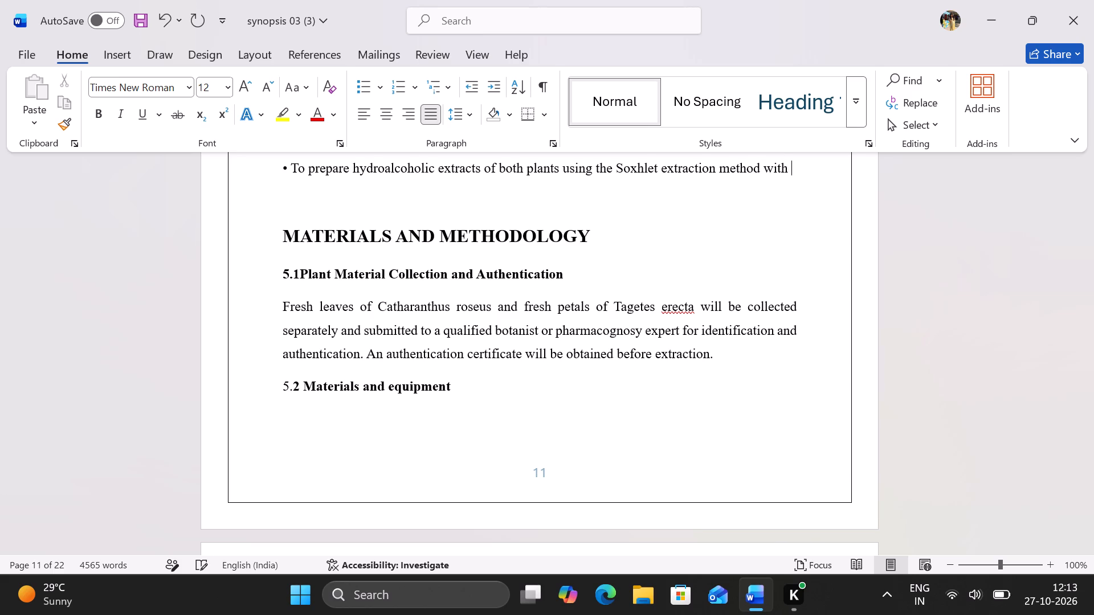
text(70)
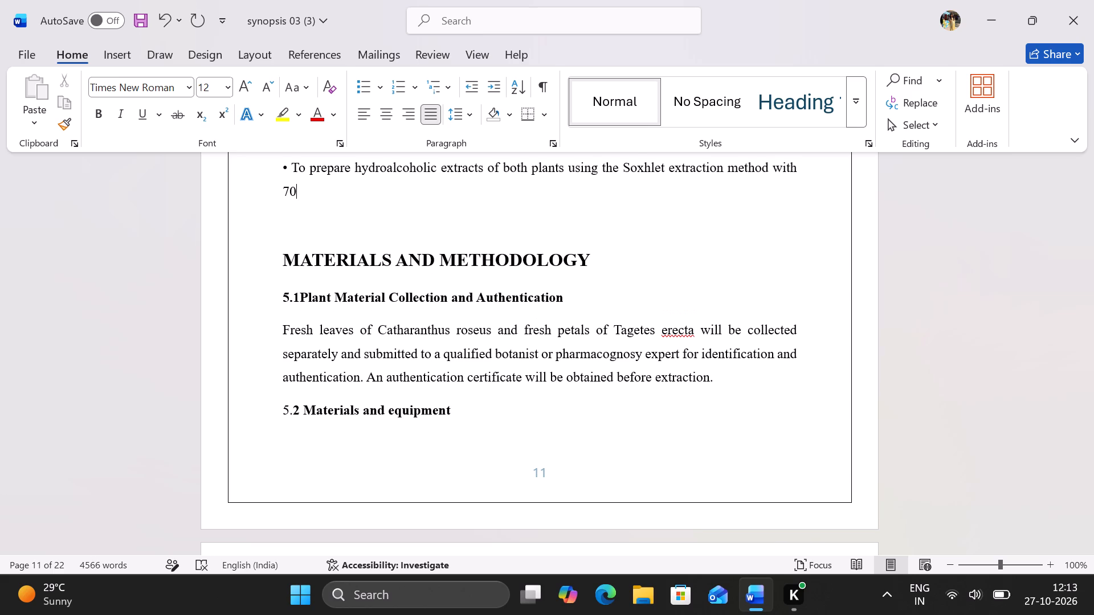
key(shift+percent)
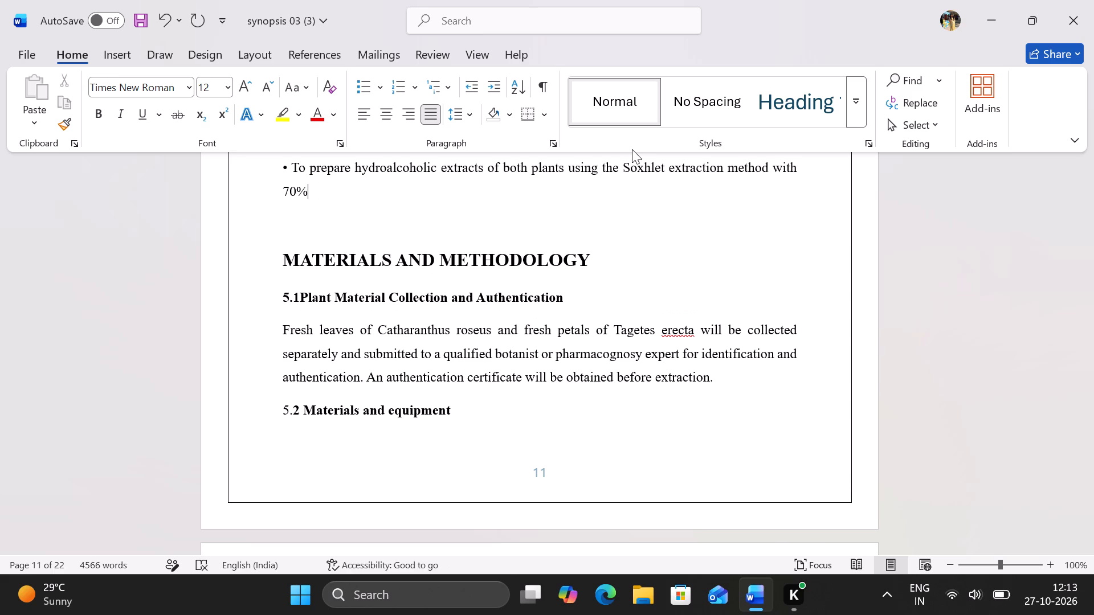
text(eth)
key(BackSpace)
key(BackSpace)
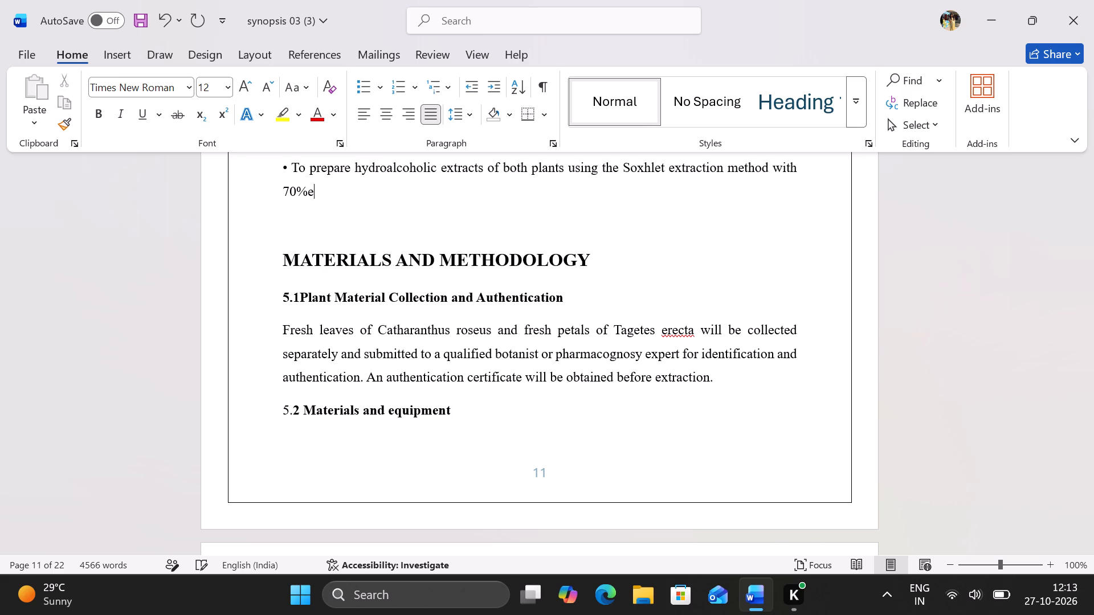
key(BackSpace)
text(b ethonol)
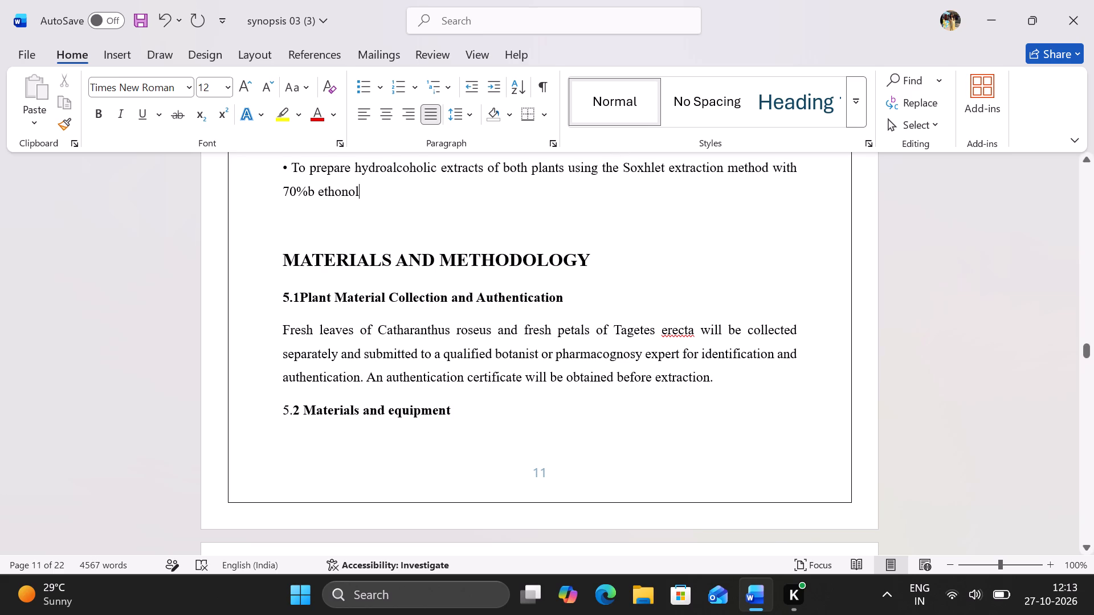
click(340, 192)
key(BackSpace)
key(a)
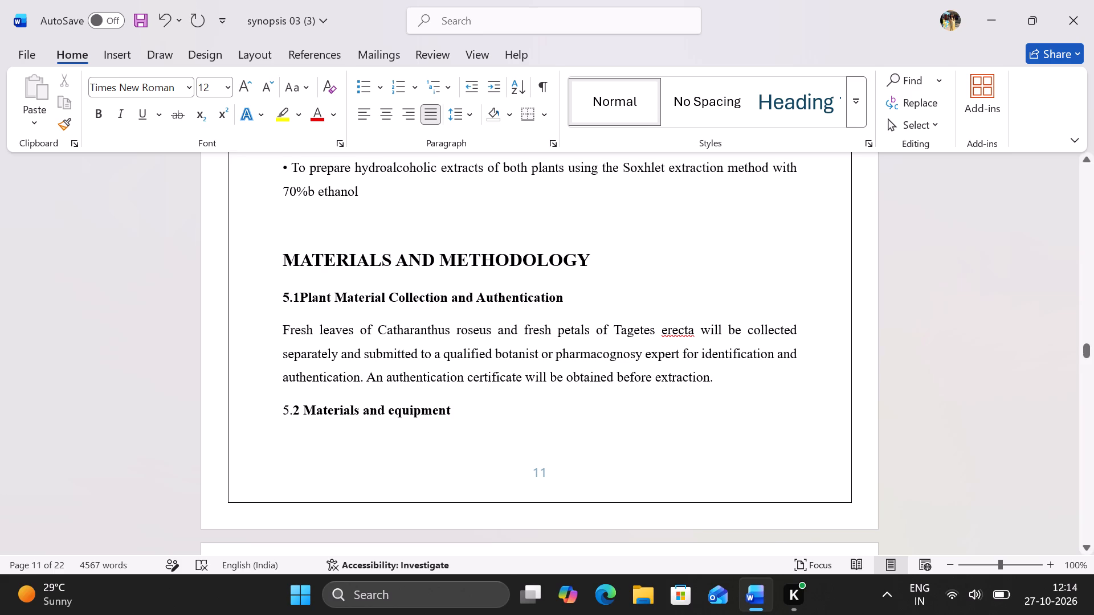
click(360, 192)
key(period)
key(Return)
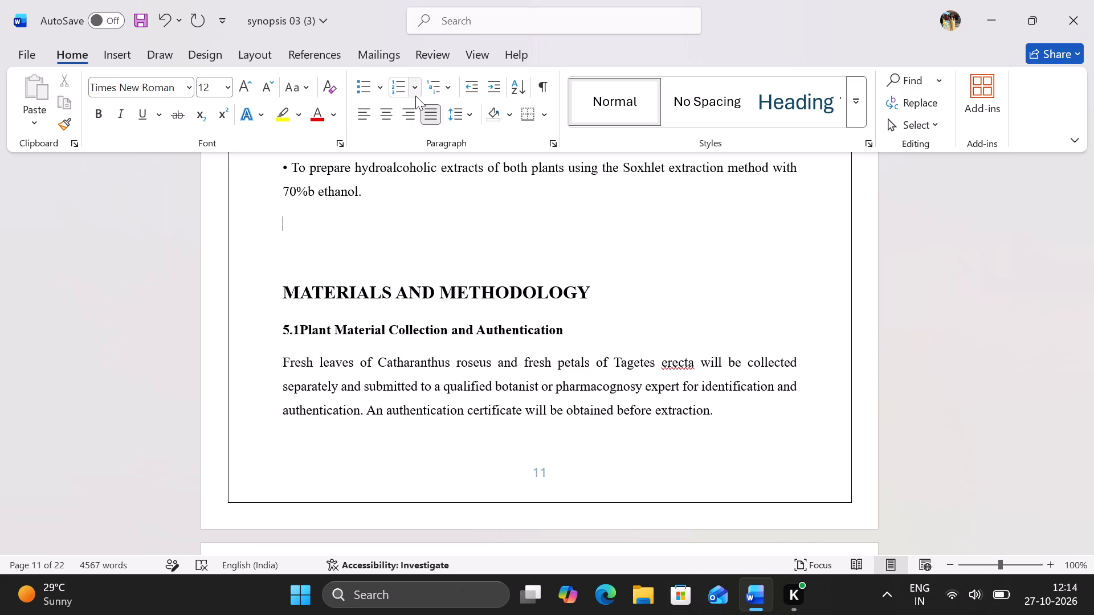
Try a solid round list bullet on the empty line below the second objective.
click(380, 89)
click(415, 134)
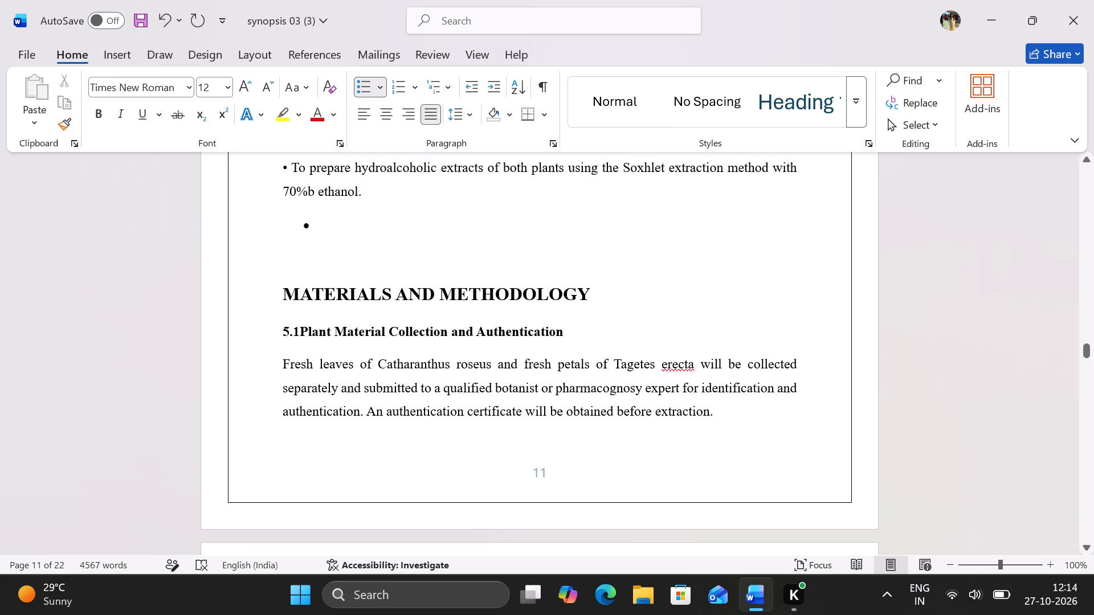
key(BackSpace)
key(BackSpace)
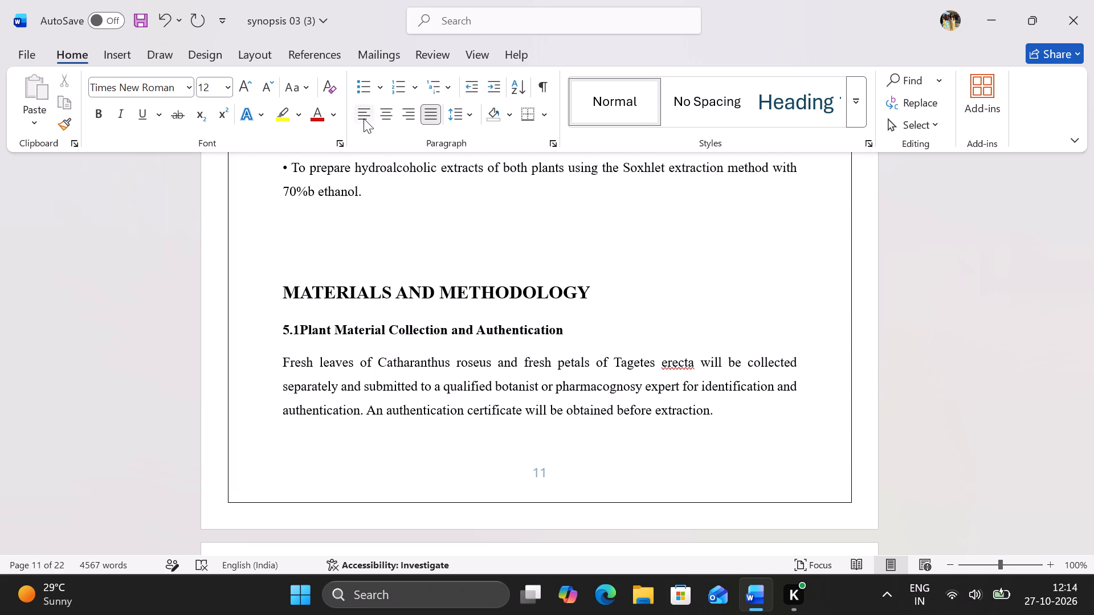
Remove the manually inserted bullet characters and leading spaces from both objectives under 4.2 Objectives.
click(291, 165)
scroll(281, 176, up, 1)
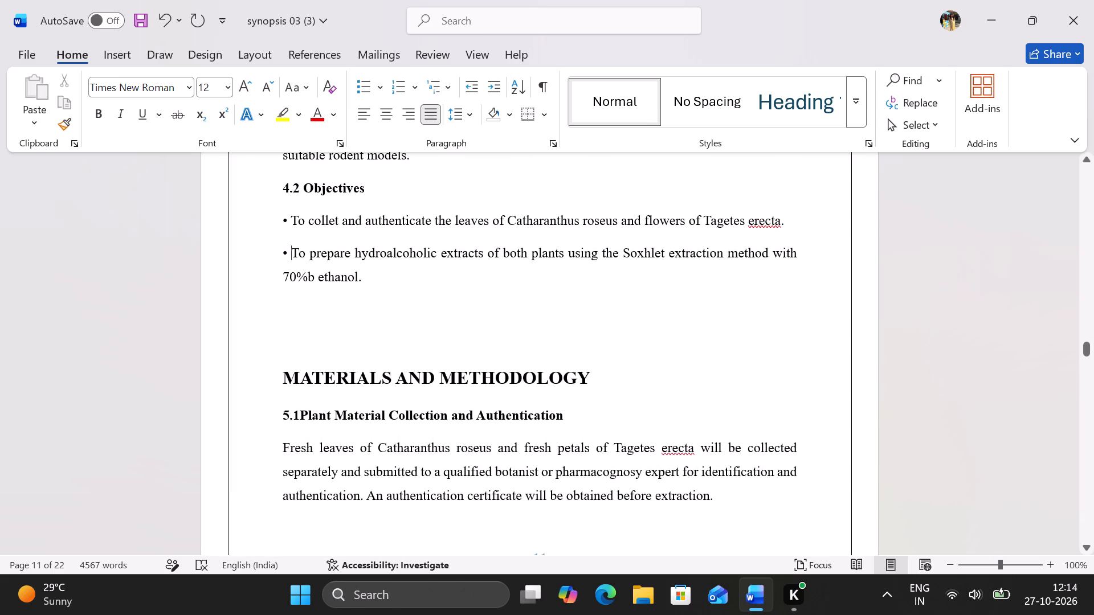
click(288, 220)
key(BackSpace)
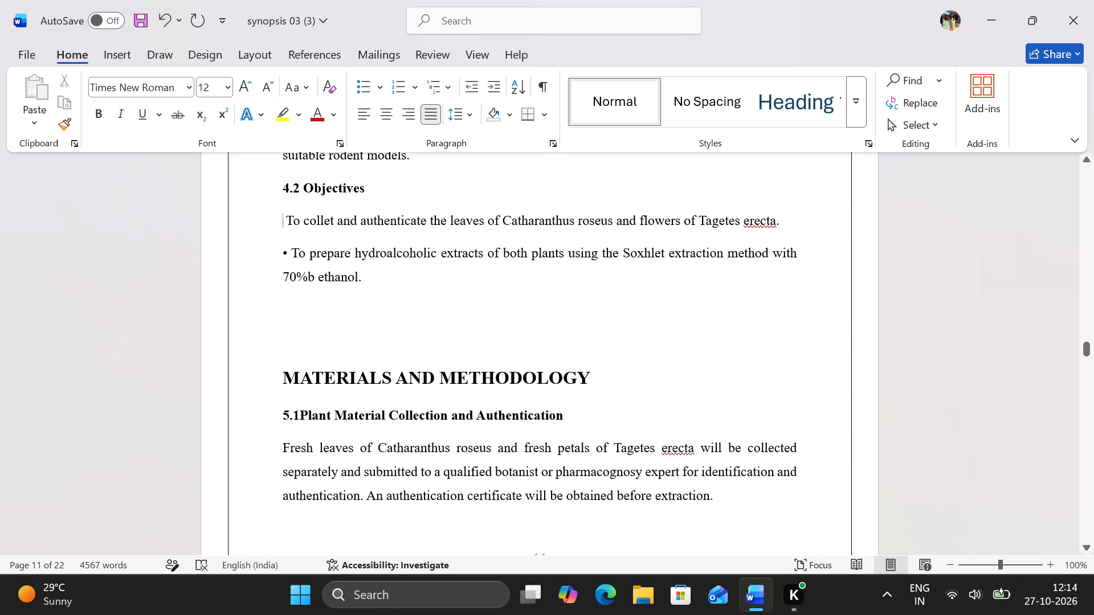
click(292, 254)
key(BackSpace)
key(BackSpace)
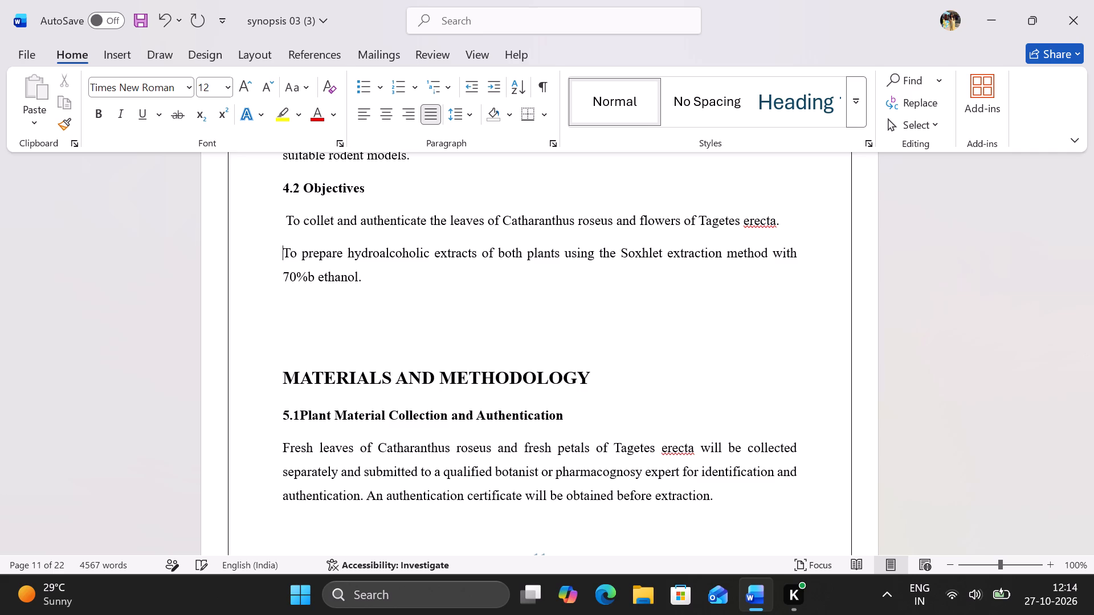
click(285, 223)
key(BackSpace)
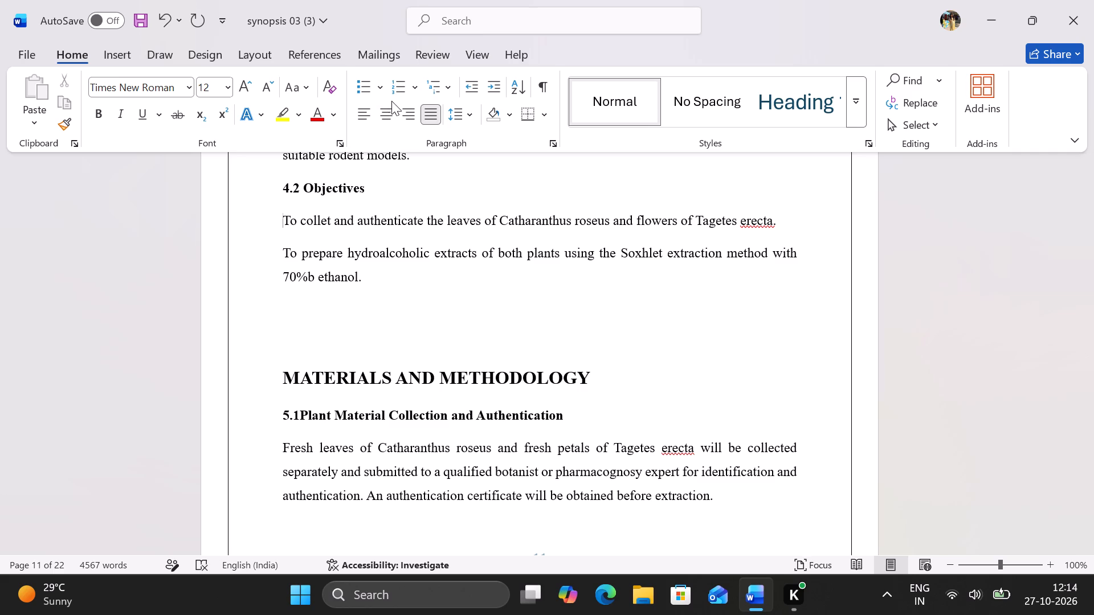
Format both objectives under 4.2 Objectives as list items with the solid round bullet.
click(379, 94)
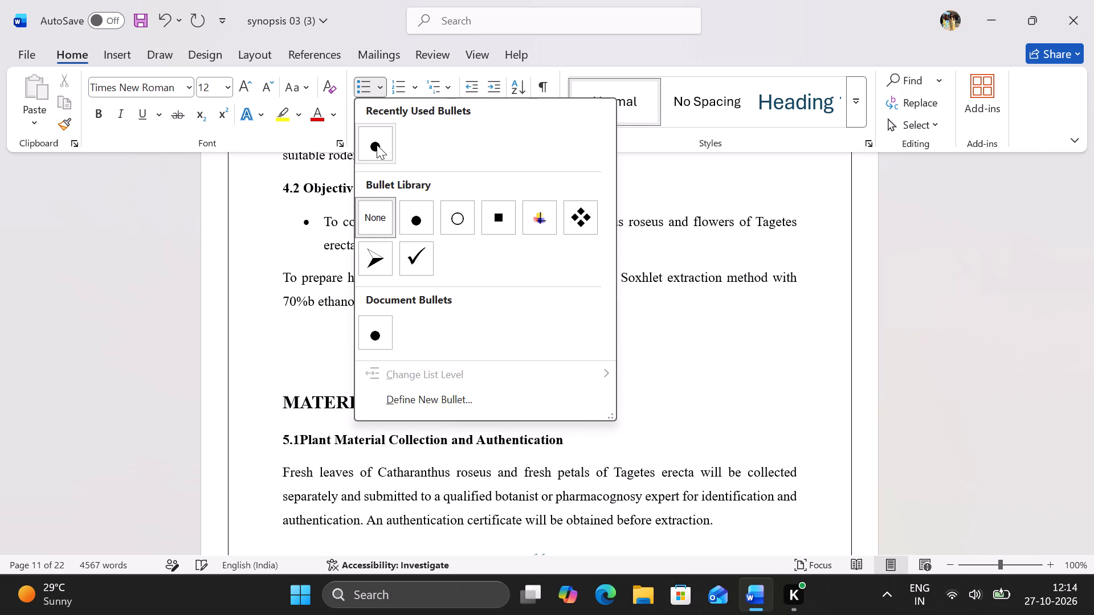
click(377, 145)
click(284, 275)
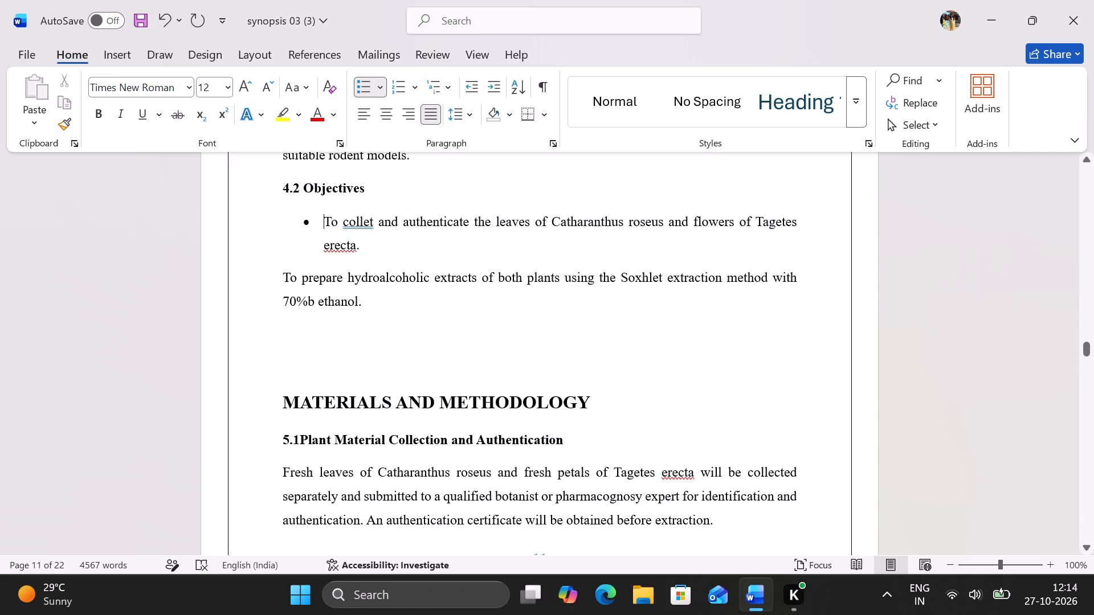
click(378, 93)
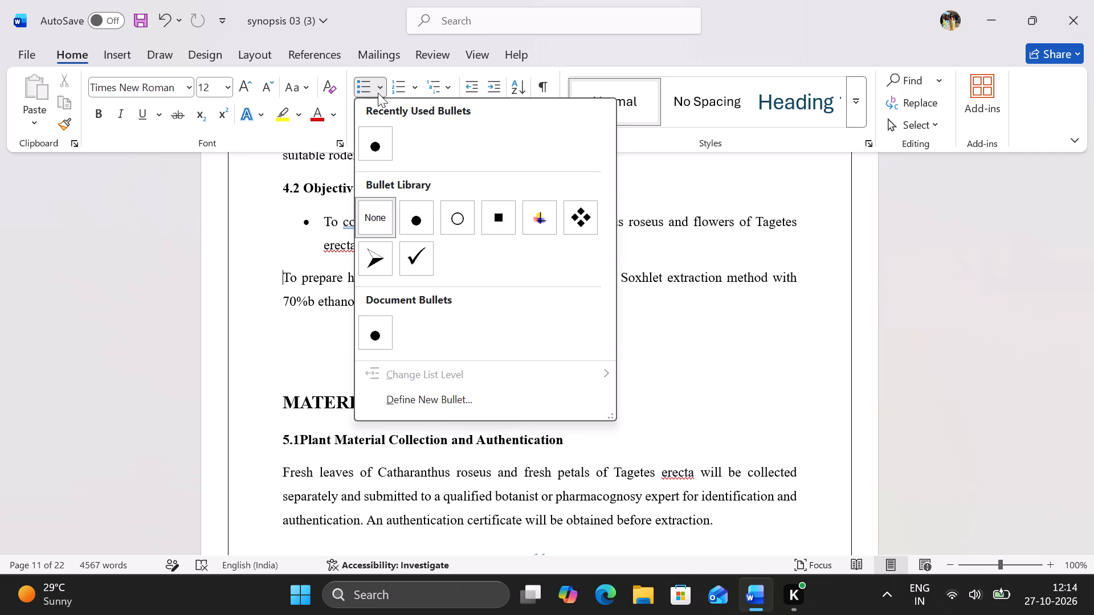
click(409, 204)
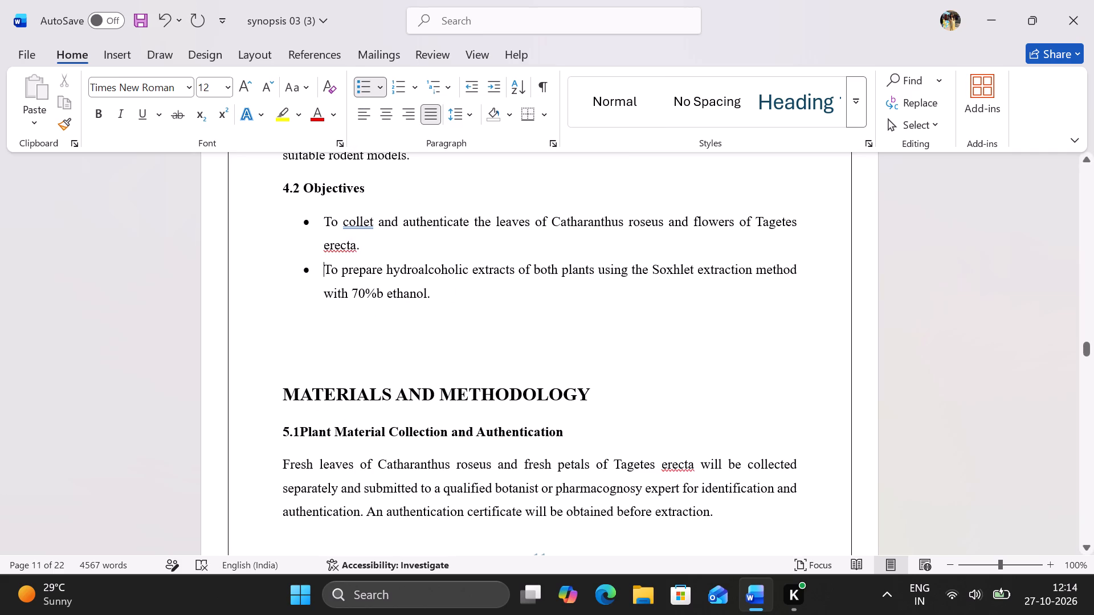
Add a third bulleted objective under 4.2 Objectives beginning "To perform preliminary".
click(437, 289)
key(Return)
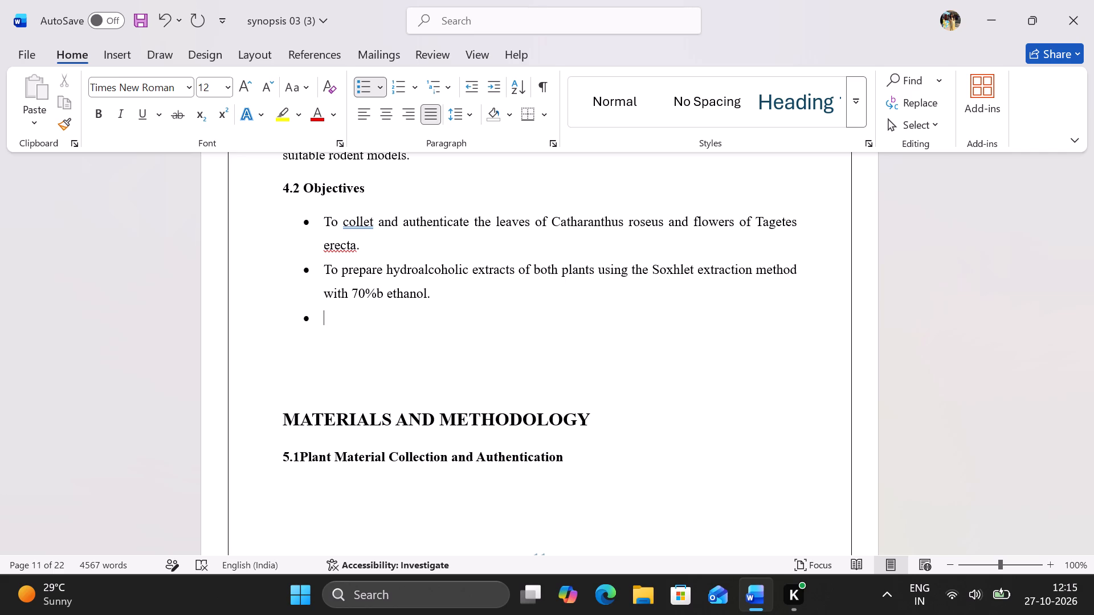
scroll(437, 289, down, 1)
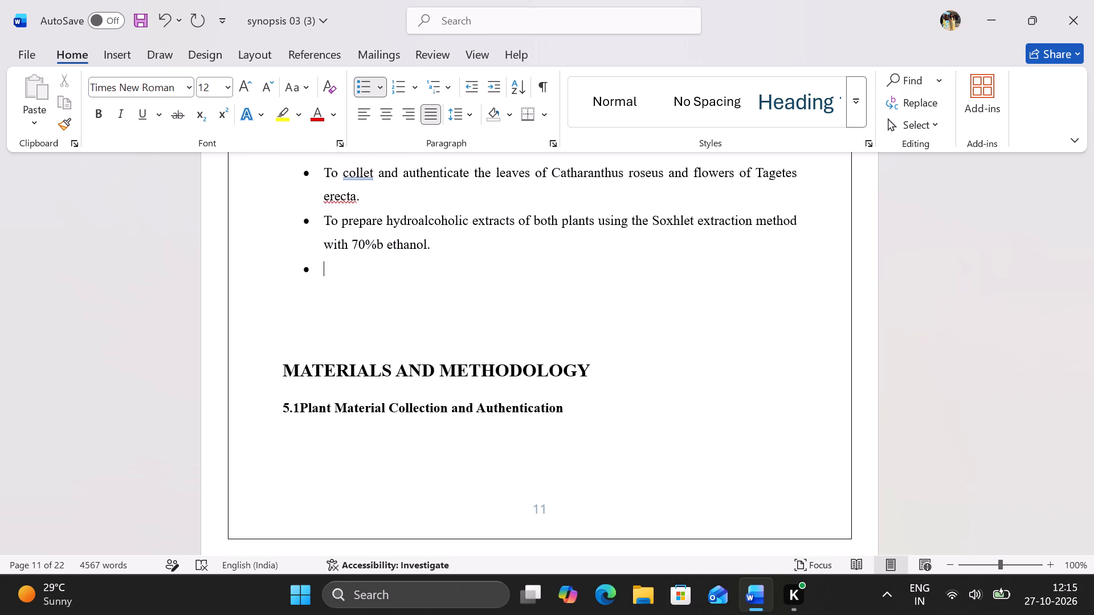
key(BackSpace)
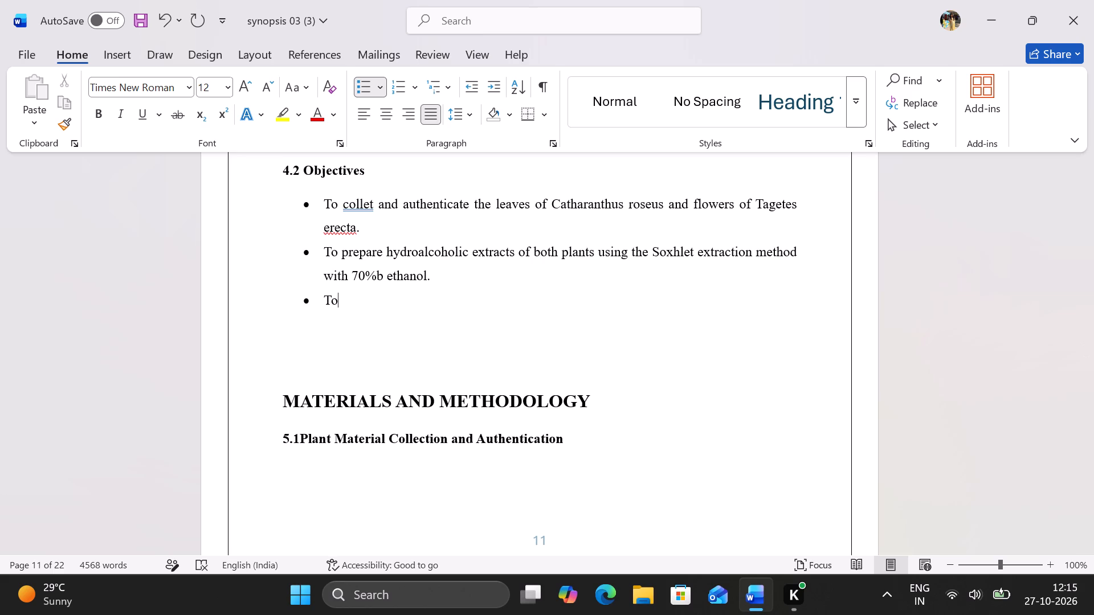
scroll(437, 289, down, 1)
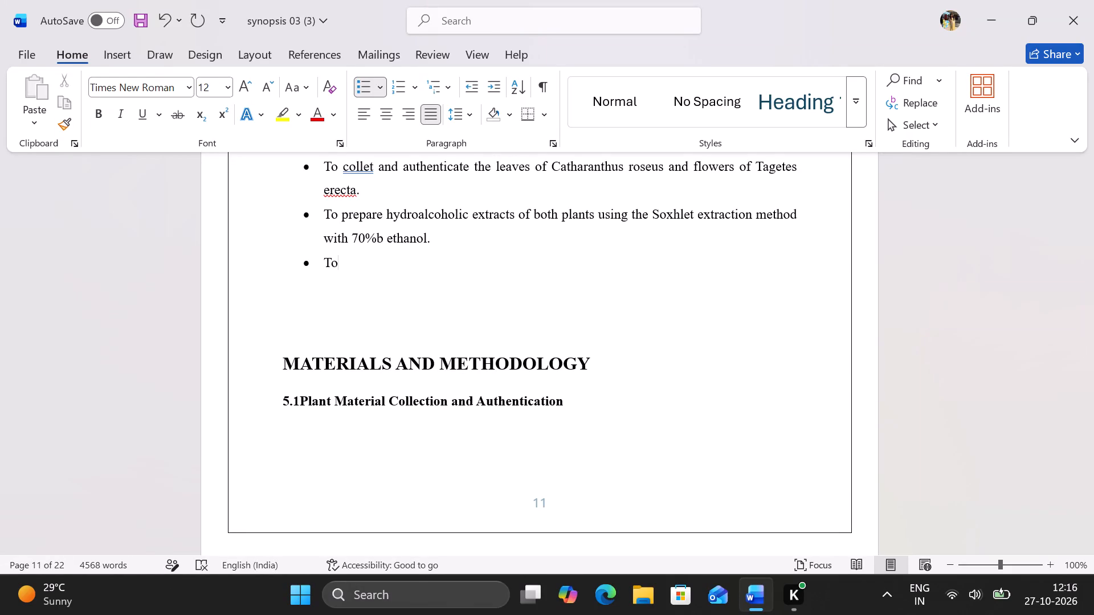
key(space)
text(per)
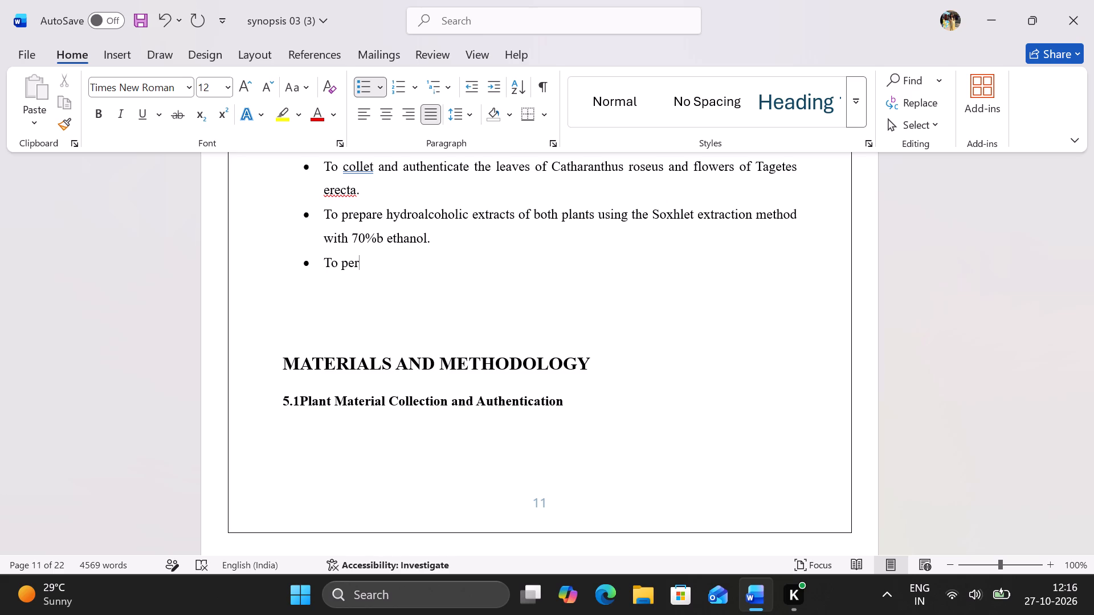
text(fom)
key(BackSpace)
text(rm)
key(space)
text(pre)
text(li)
text(minary)
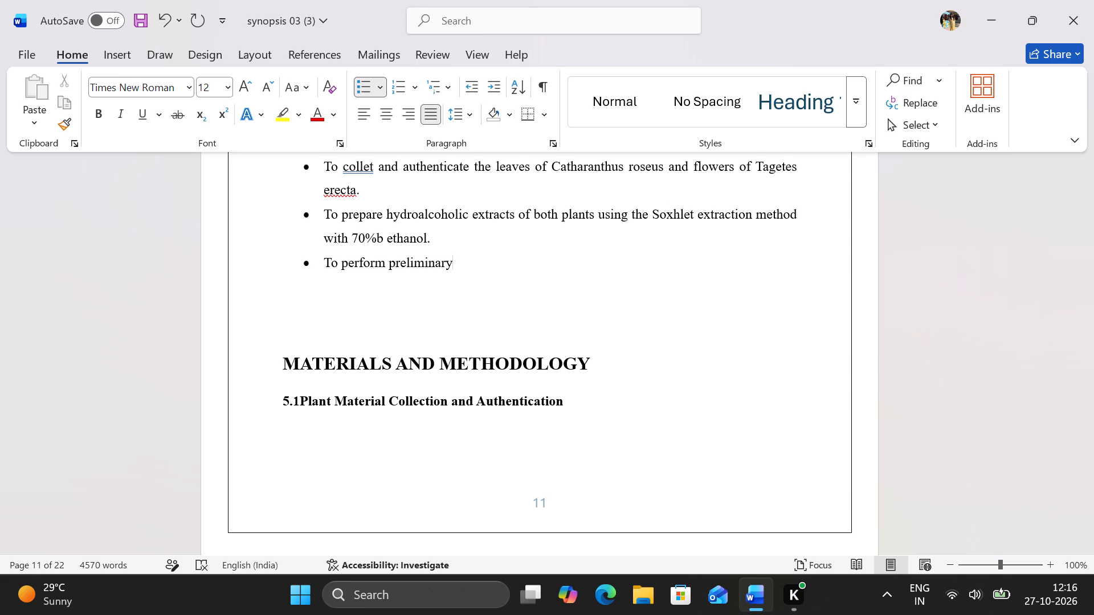
Continue the third objective with "phytochemical screening".
scroll(437, 289, down, 1)
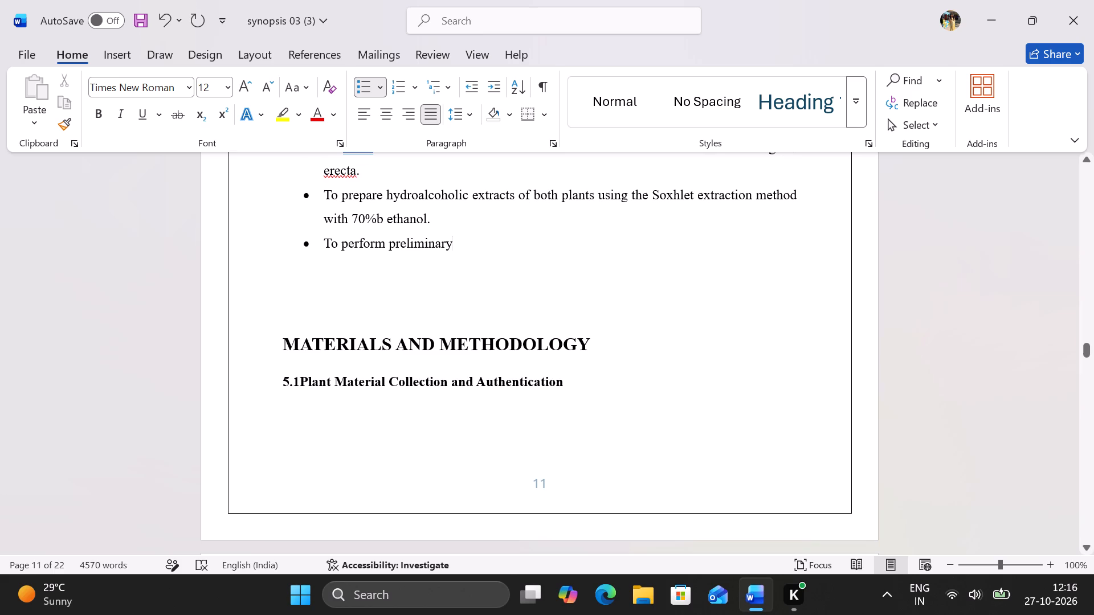
key(space)
text(phy)
key(t)
key(o)
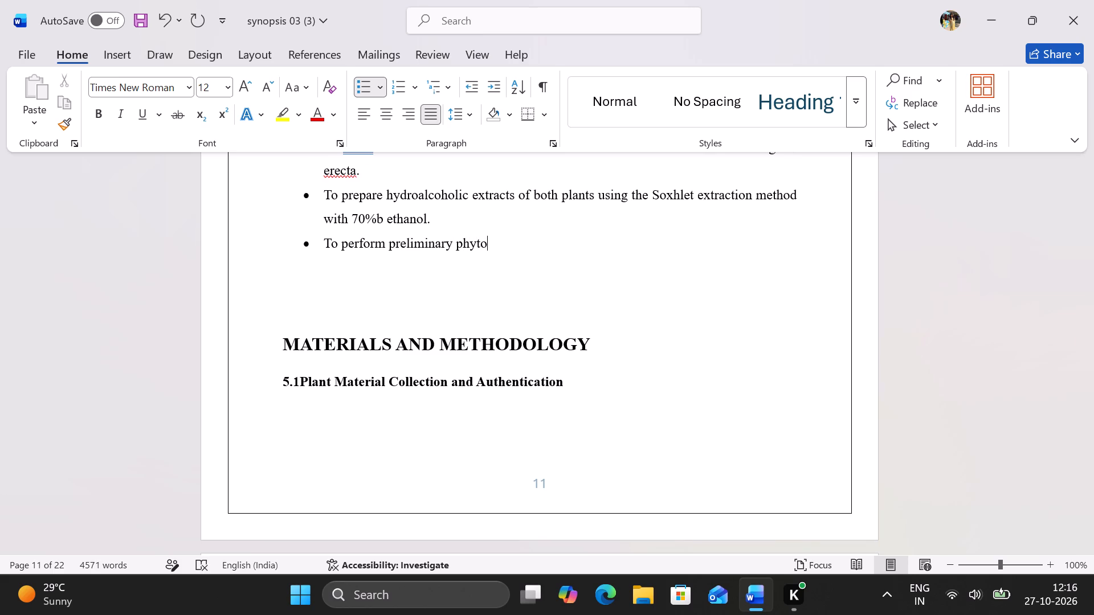
text(chemial)
key(BackSpace)
key(BackSpace)
text(cal)
scroll(437, 289, down, 1)
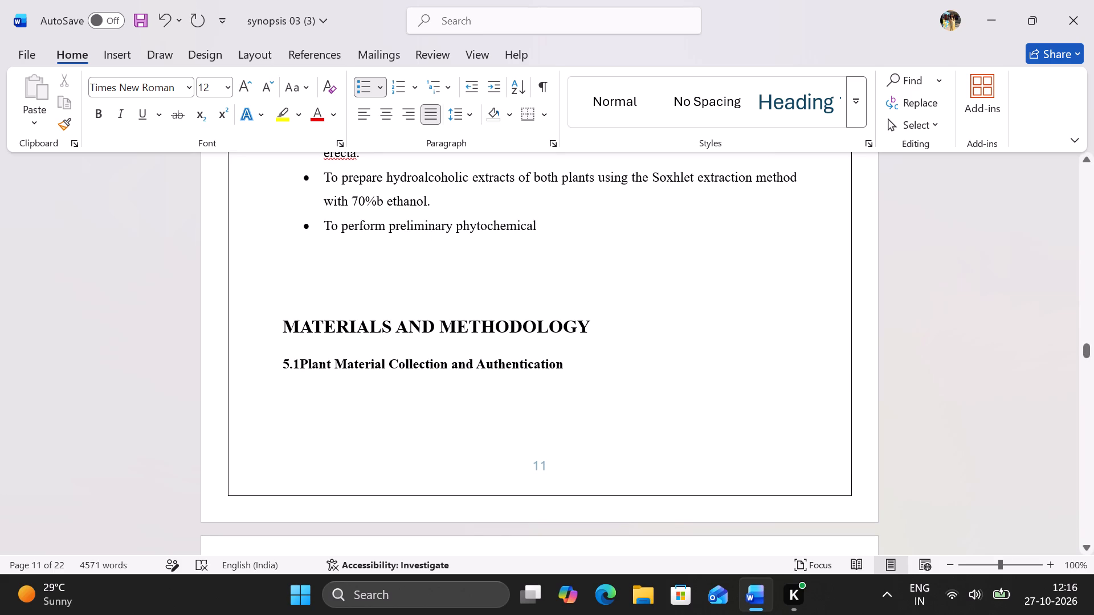
key(space)
text(sc)
text(ree)
scroll(437, 289, down, 1)
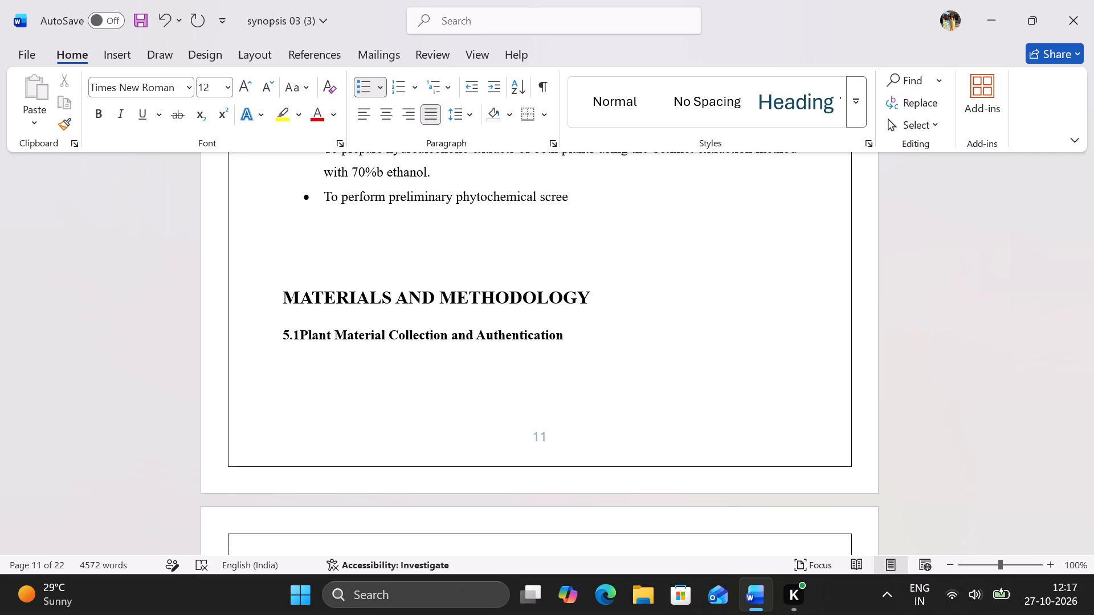
scroll(437, 289, down, 1)
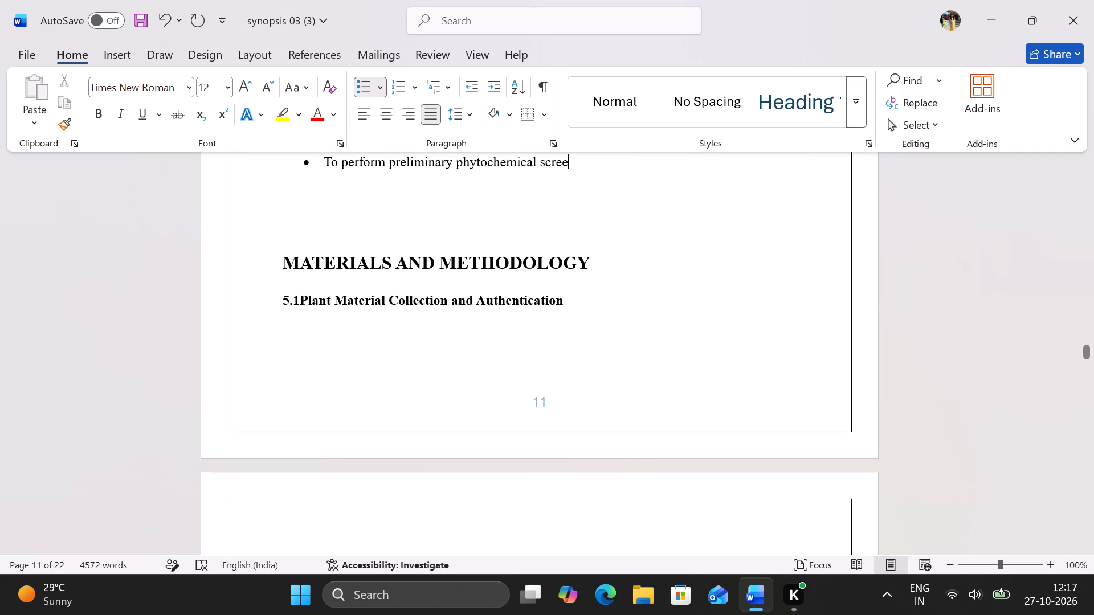
scroll(437, 289, down, 1)
scroll(437, 289, up, 1)
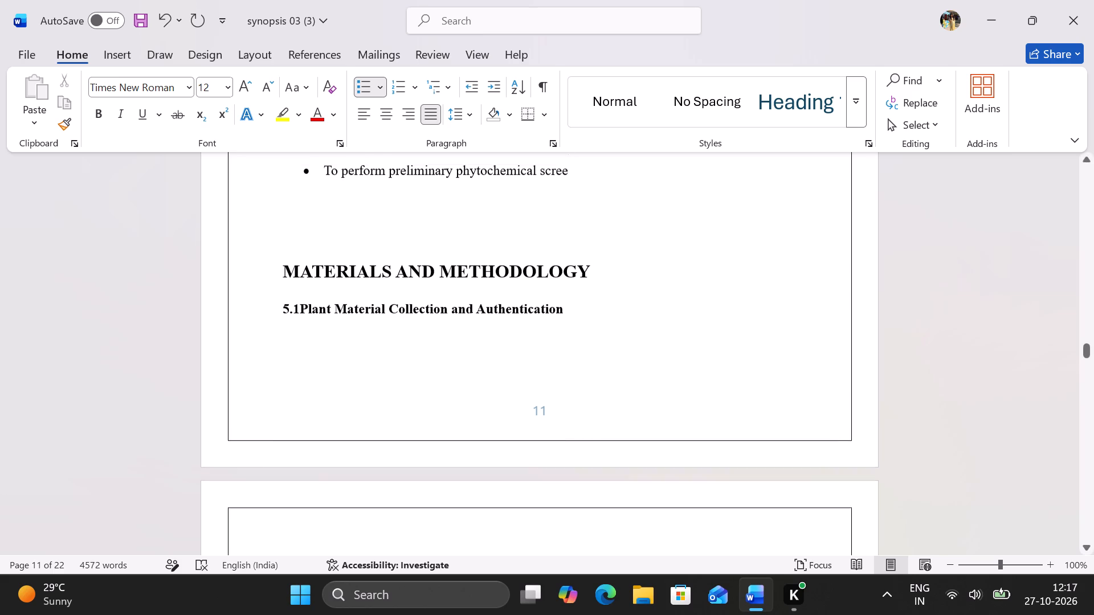
scroll(437, 289, up, 1)
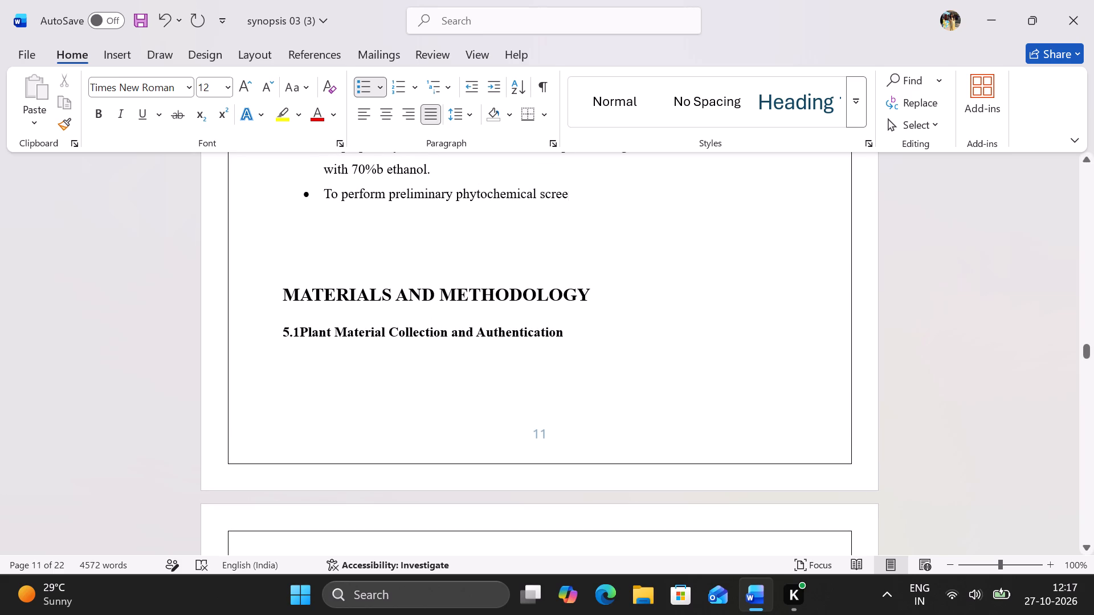
text(ning)
Finish the third objective with "of the prepared extracts." and start a new bullet below it.
key(space)
text(of the)
key(space)
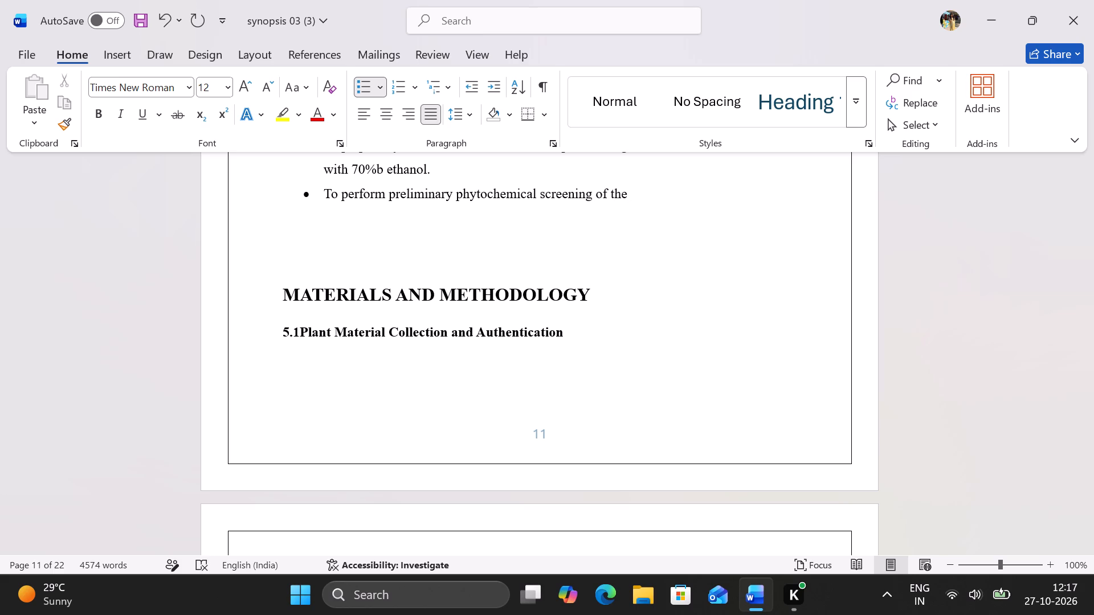
text(pre)
text(pared)
key(space)
text(e)
key(x)
key(t)
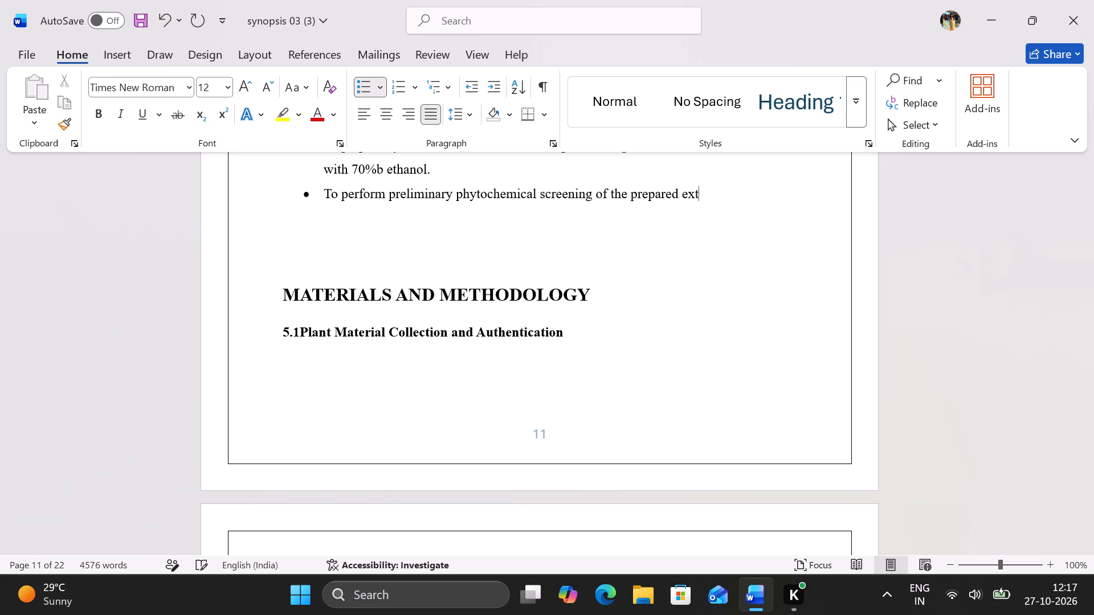
text(racts)
key(period)
key(Return)
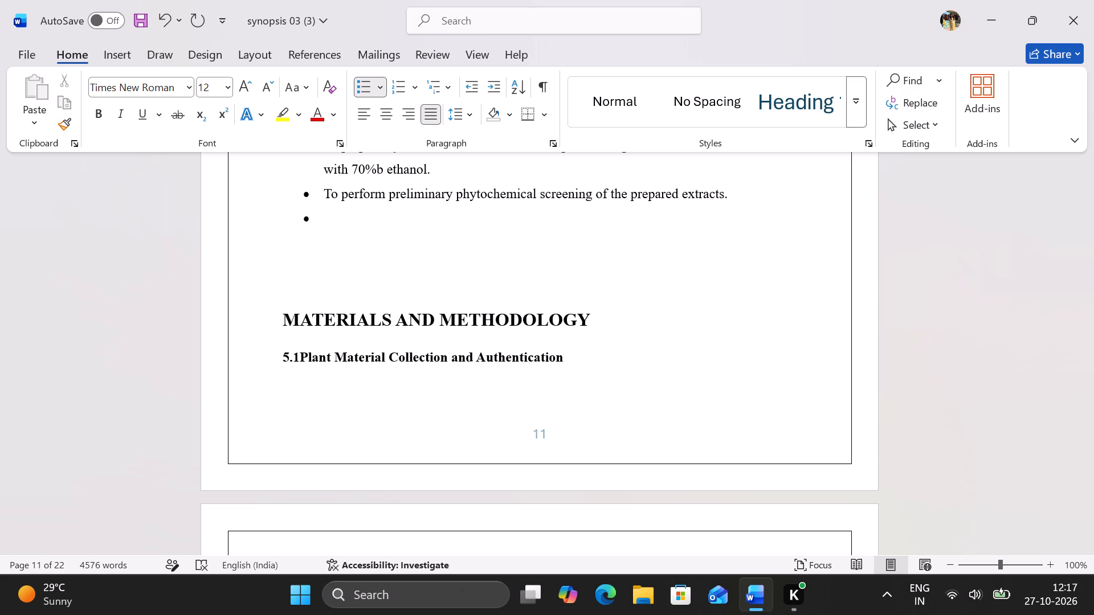
Correct the misspelled word "collet" in the first objective to "collect".
scroll(581, 204, up, 2)
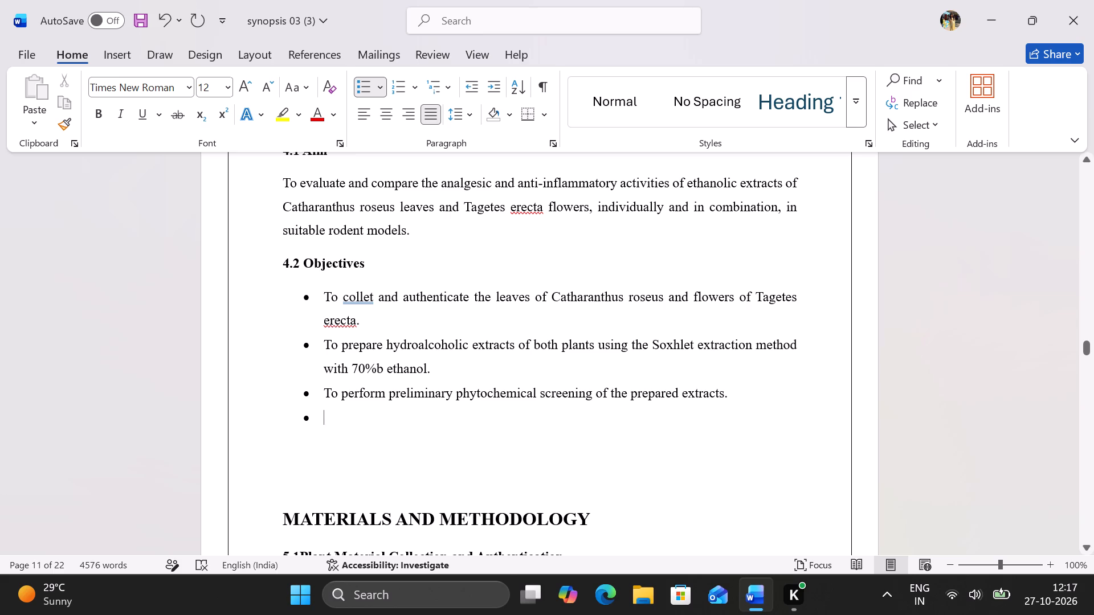
click(370, 293)
key(c)
Begin the fourth bulleted objective under 4.2 Objectives with "To evaluate the".
scroll(370, 293, down, 1)
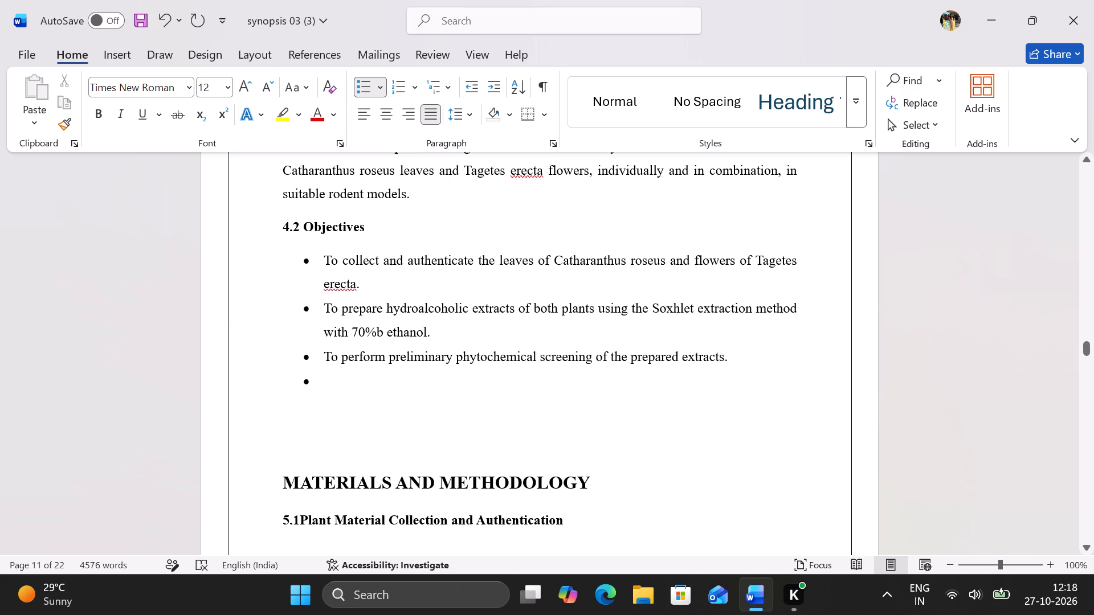
click(320, 379)
key(t)
text(o)
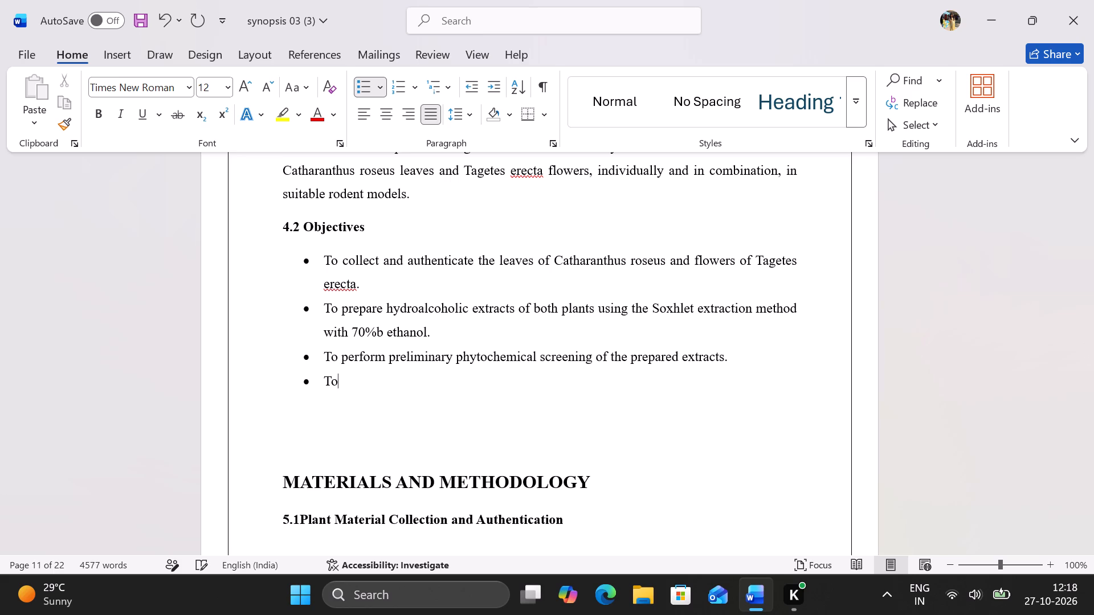
key(space)
text(eval)
text(uate)
key(space)
text(the)
Continue the fourth objective with "analgesic activity of both".
key(space)
text(ana)
key(l)
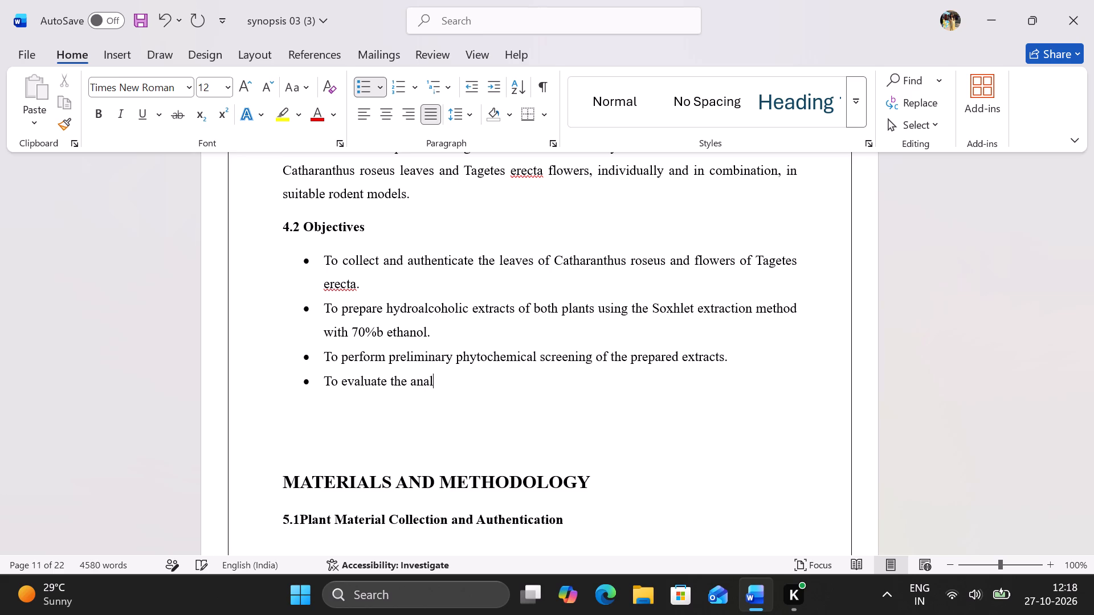
key(g)
key(e)
text(sic)
key(space)
text(activity)
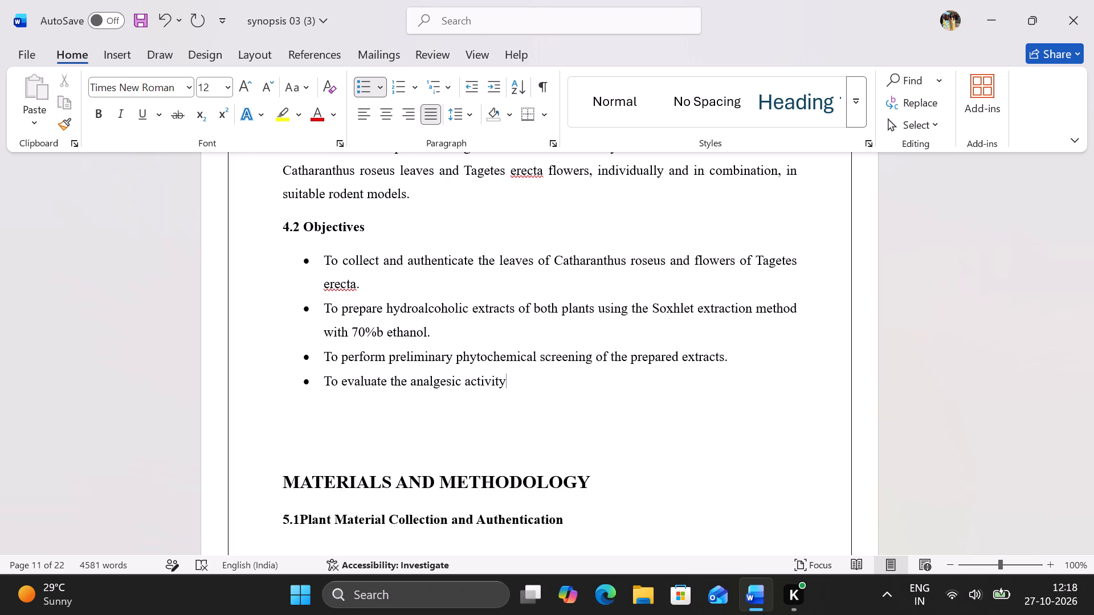
key(o)
key(BackSpace)
key(space)
text(of both)
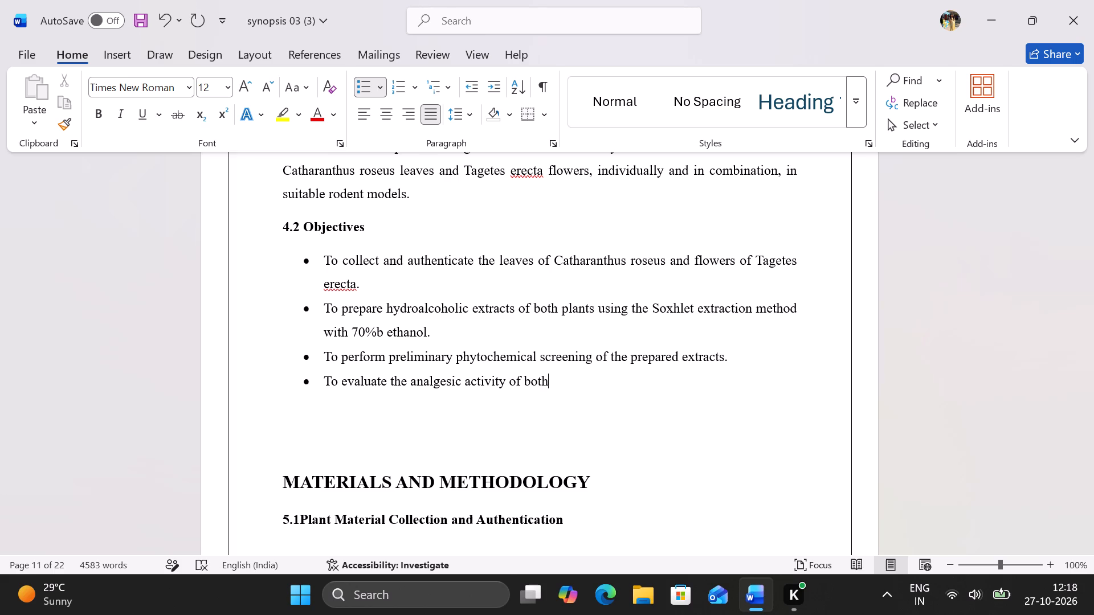
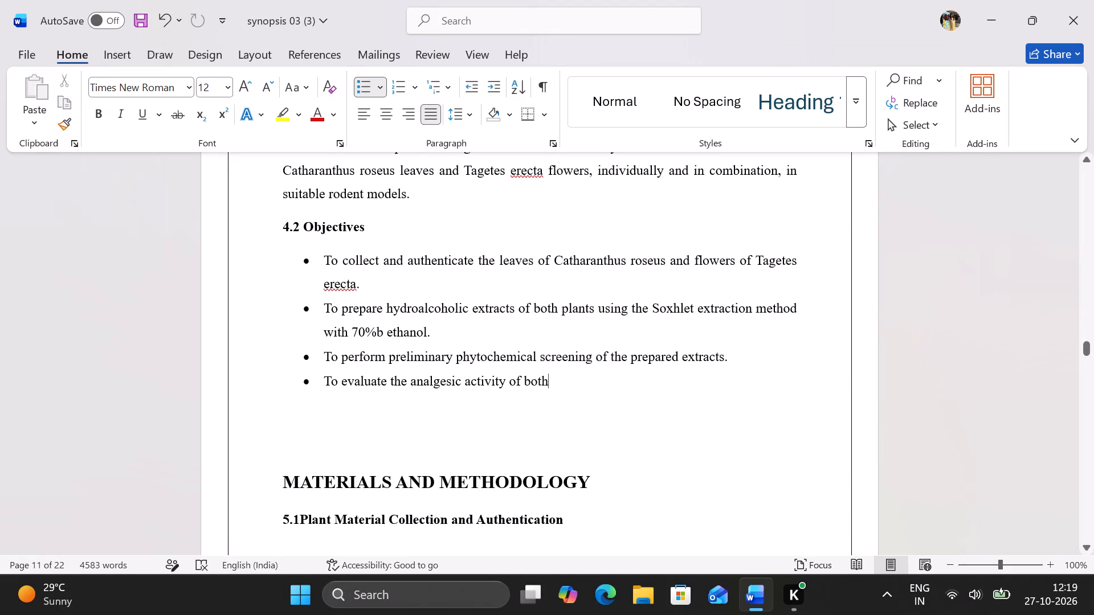
Add the word "extracts" after "both" in the fourth objective, separated by a space.
key(e)
key(x)
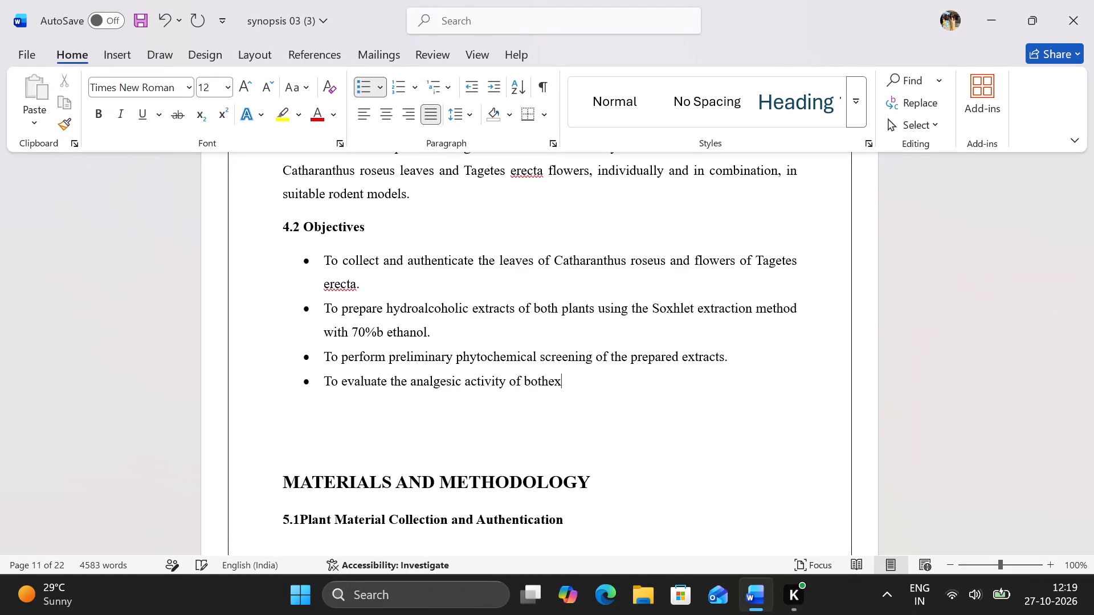
text(trac)
text(ts)
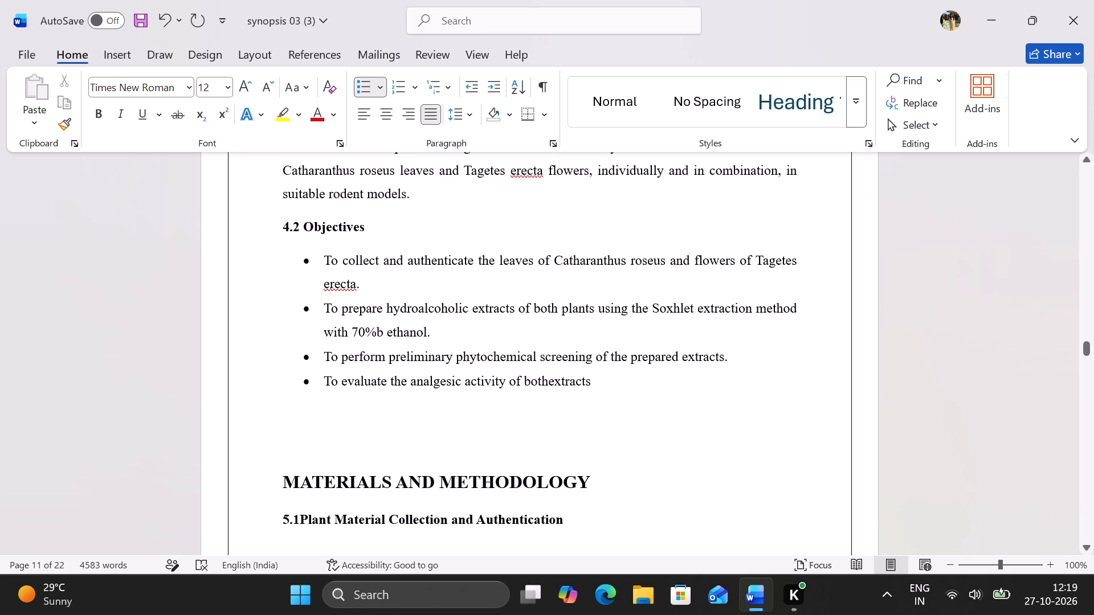
click(548, 382)
key(space)
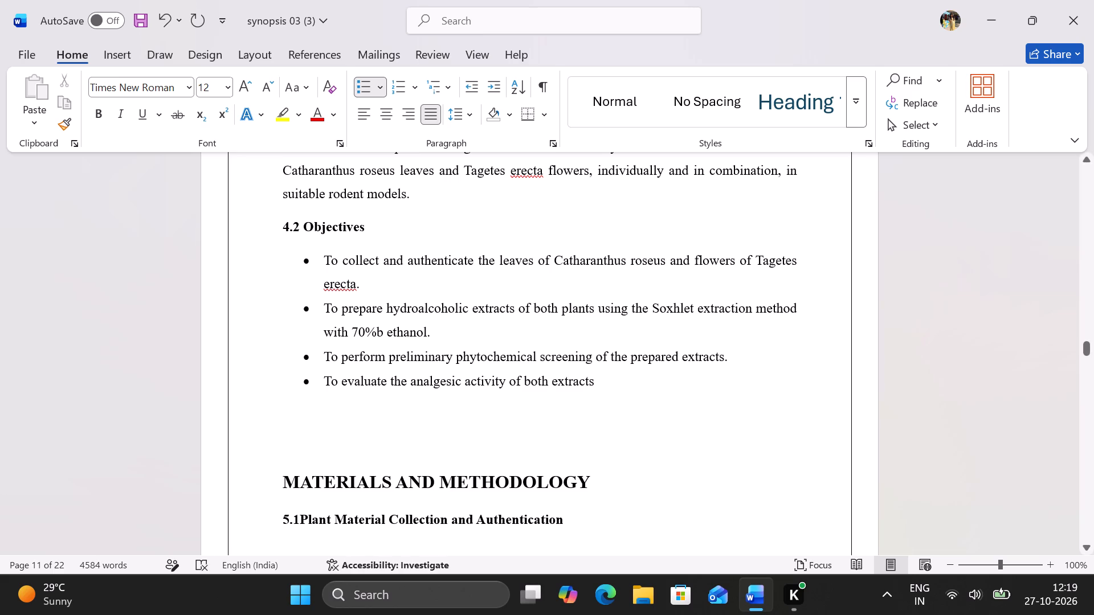
Continue the fourth objective after "extracts" with "individually and in combination".
click(591, 382)
key(space)
text(in)
text(div)
key(i)
text(du)
key(a)
text(llu)
key(BackSpace)
key(y)
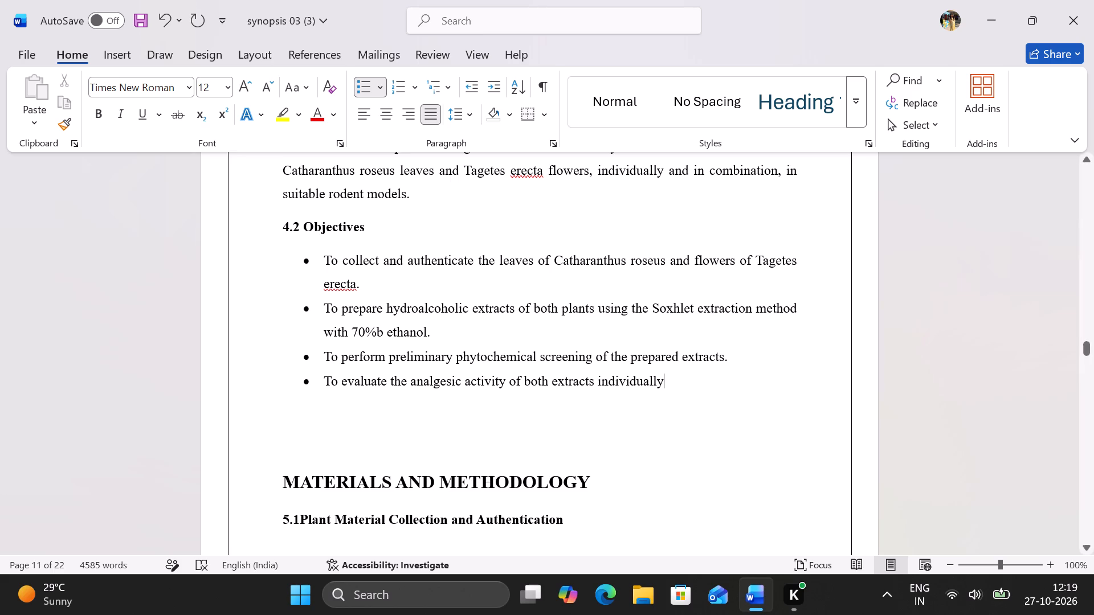
key(space)
text(and)
key(space)
text(in cimbination)
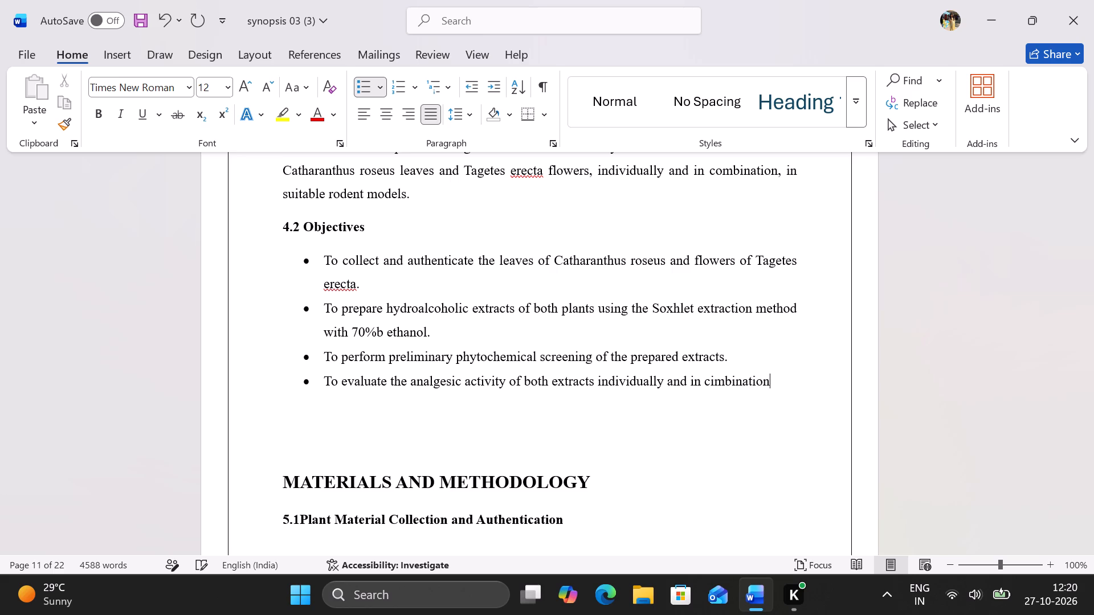
key(space)
Finish the fourth objective with "using a suitable experimental modal.".
text(using)
key(space)
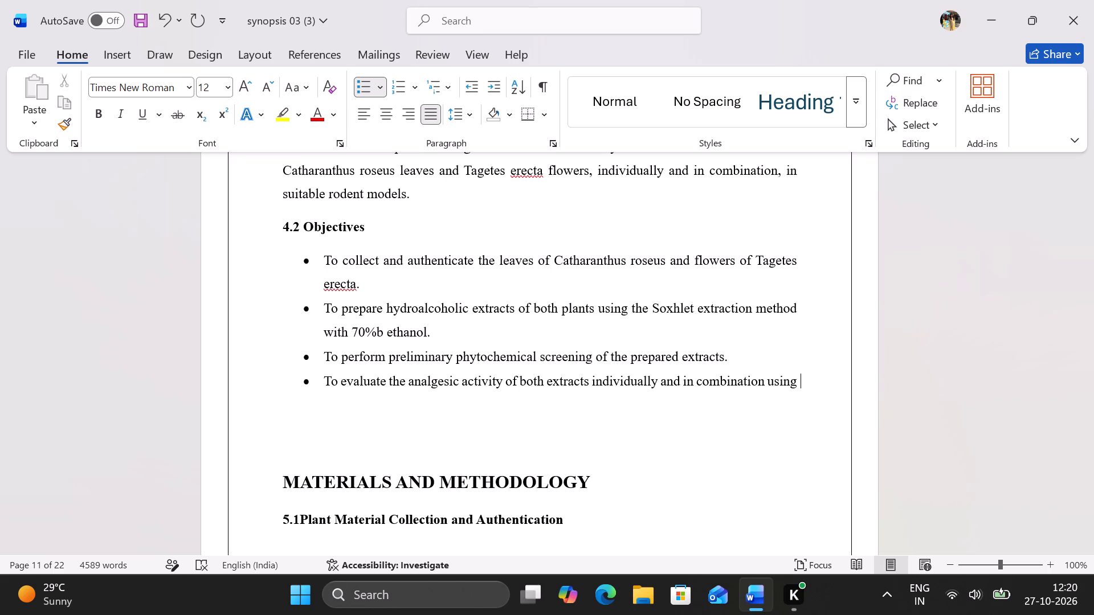
text(a suitabe)
key(BackSpace)
text(le)
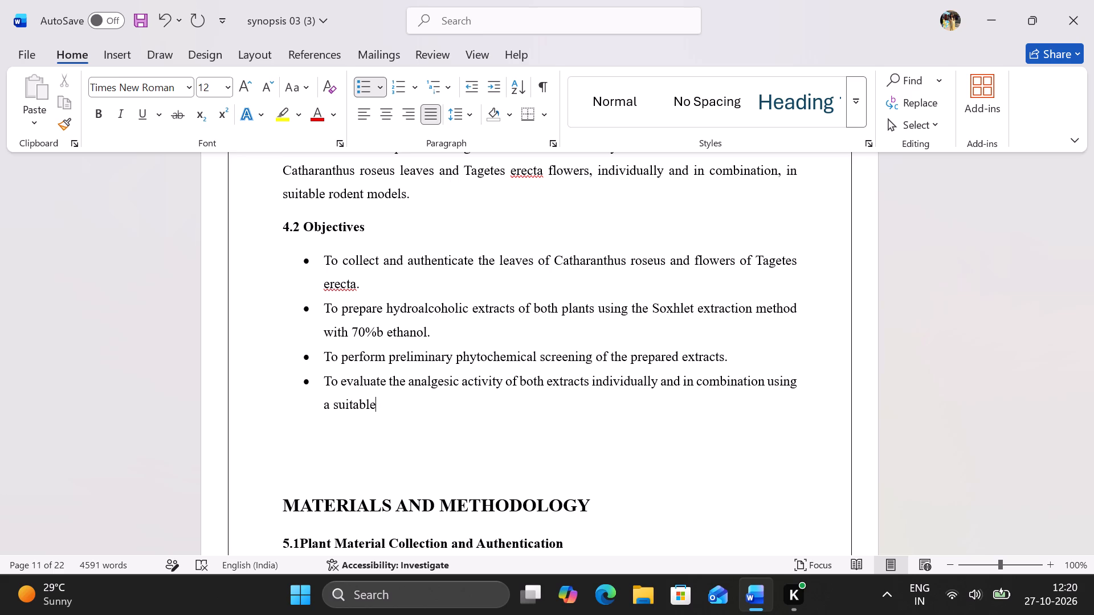
text(experiment)
key(s)
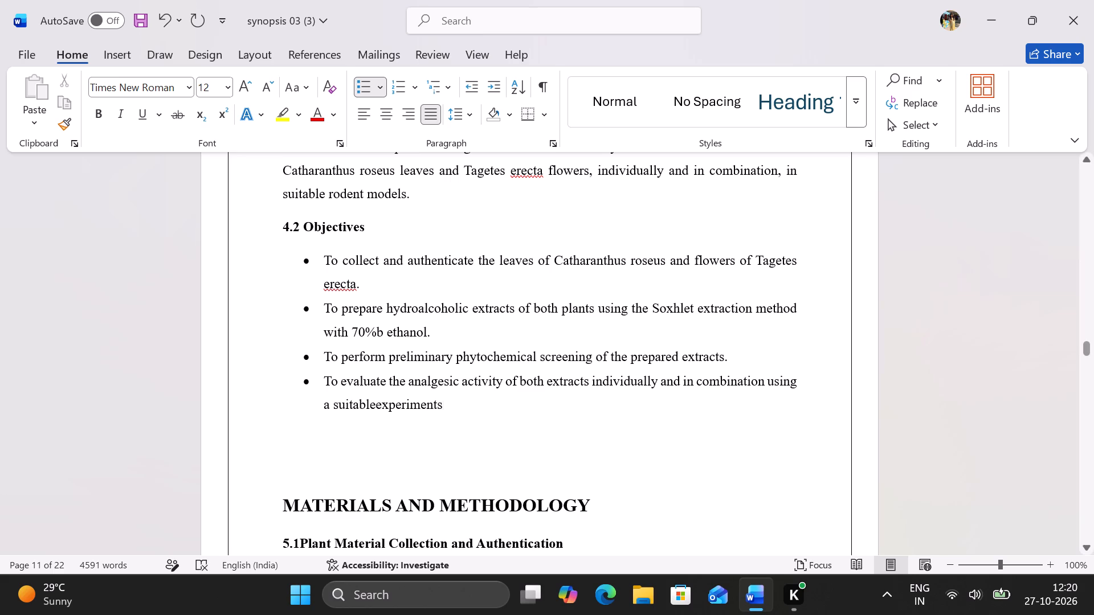
click(375, 404)
key(space)
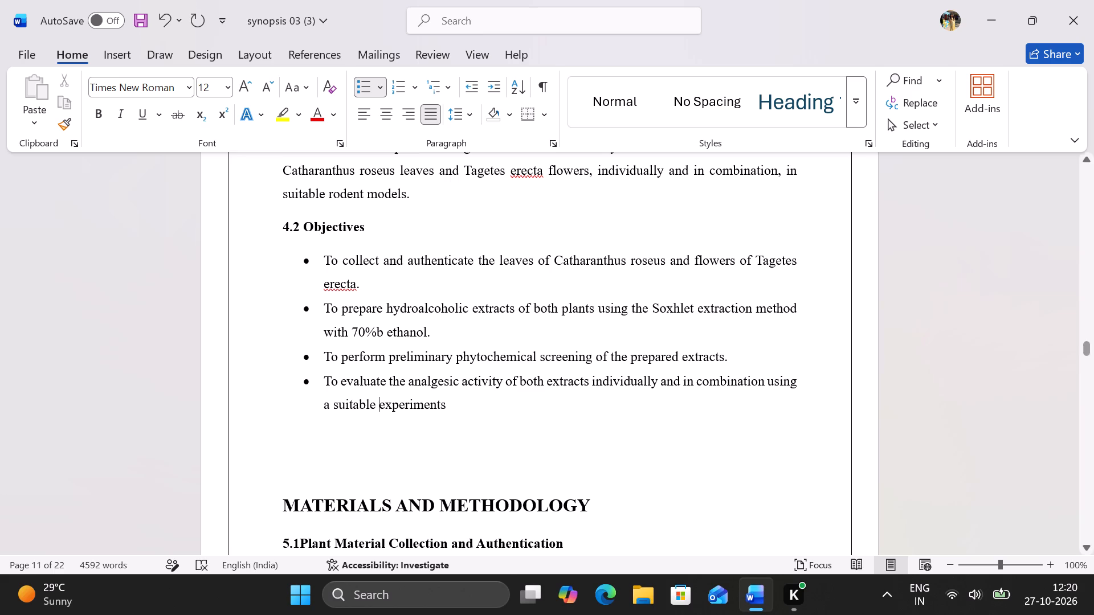
click(448, 406)
key(BackSpace)
text(al)
key(space)
text(modal)
key(period)
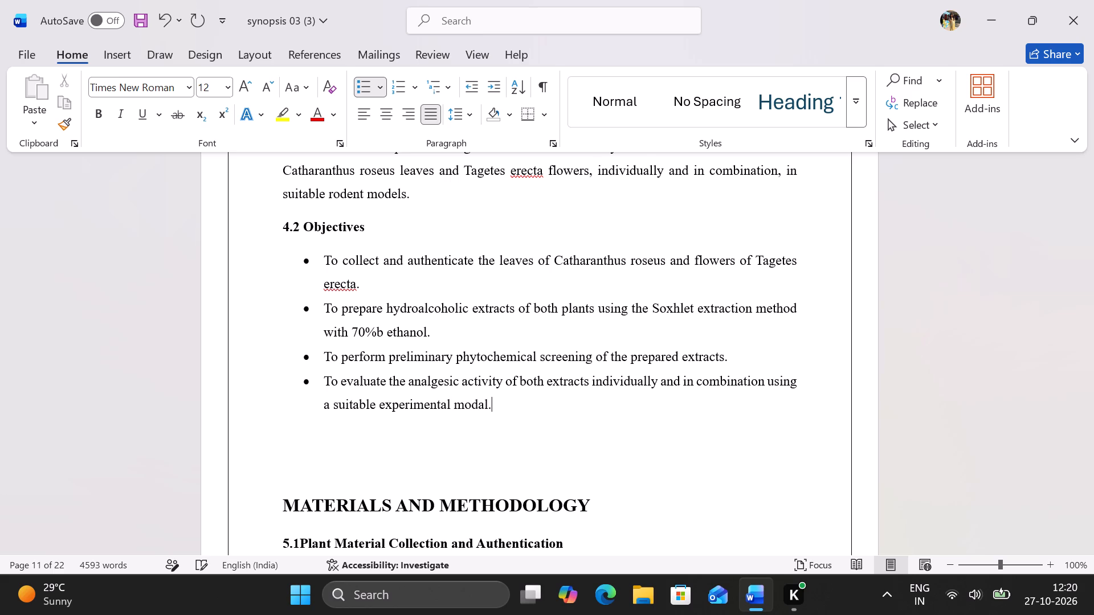
Start a new fifth bullet below the fourth objective under 4.2 Objectives.
scroll(448, 406, down, 1)
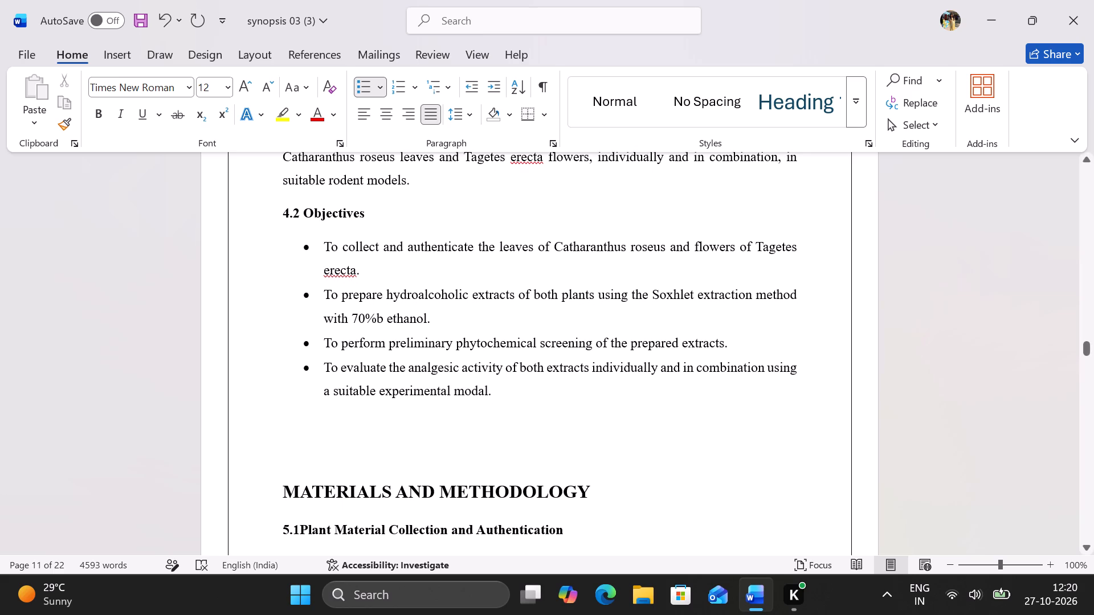
scroll(448, 406, down, 1)
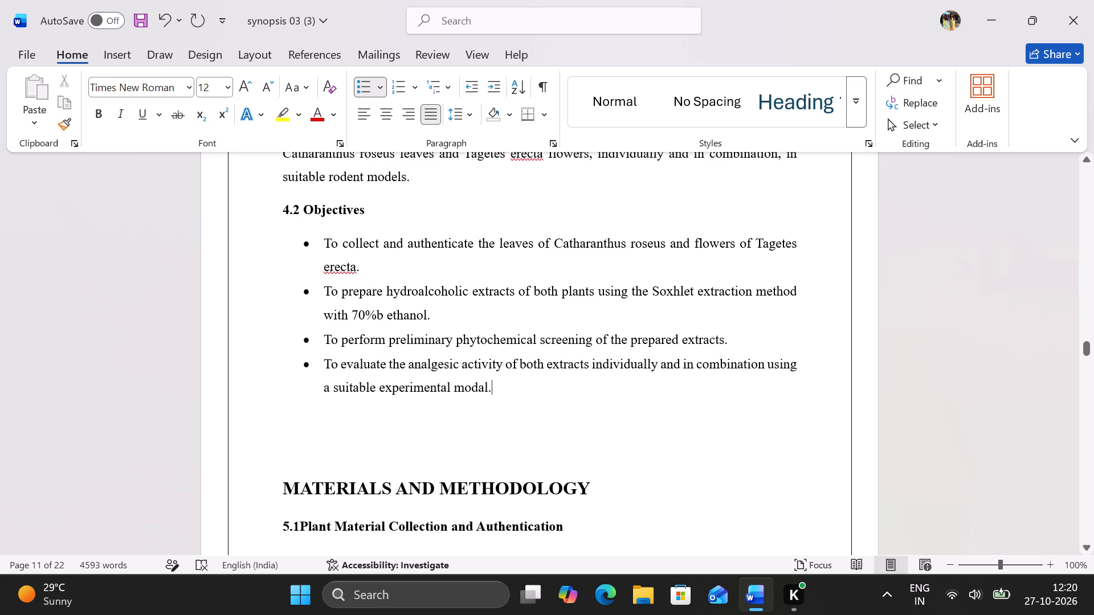
key(Return)
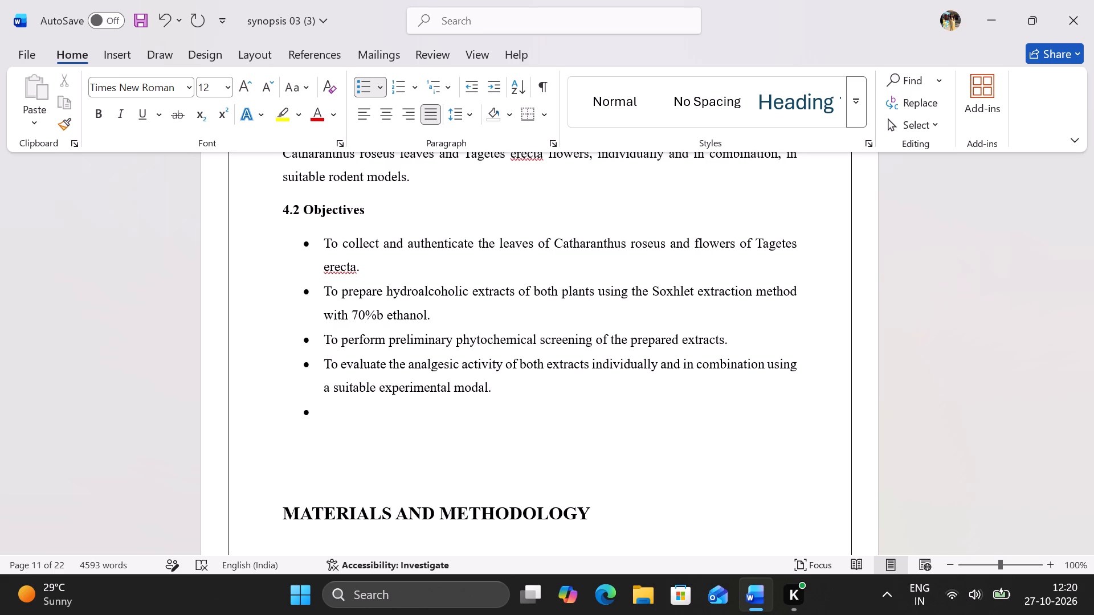
key(BackSpace)
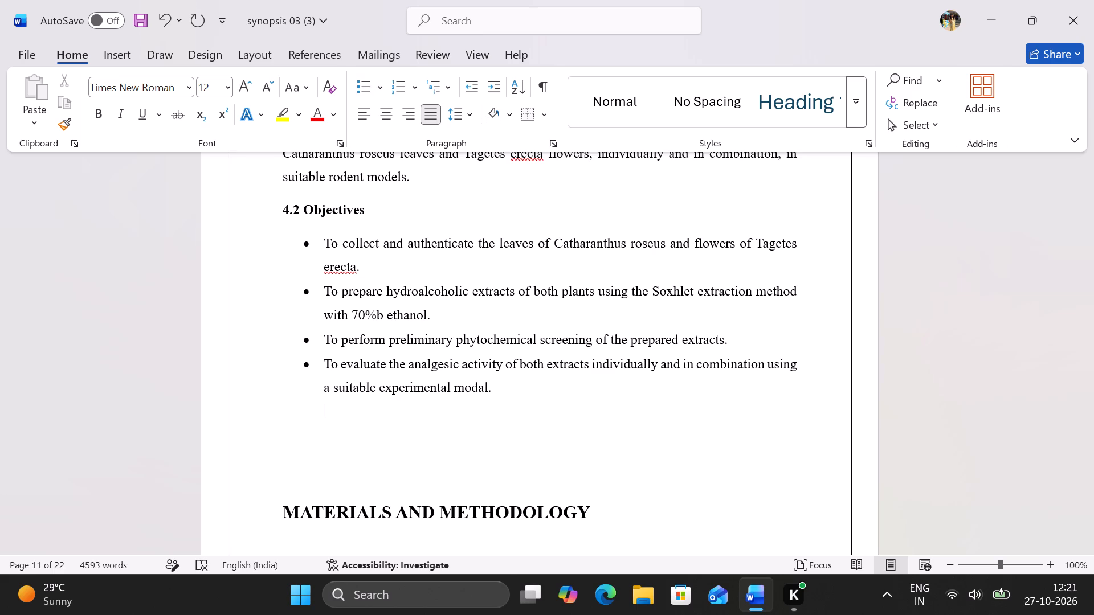
key(BackSpace)
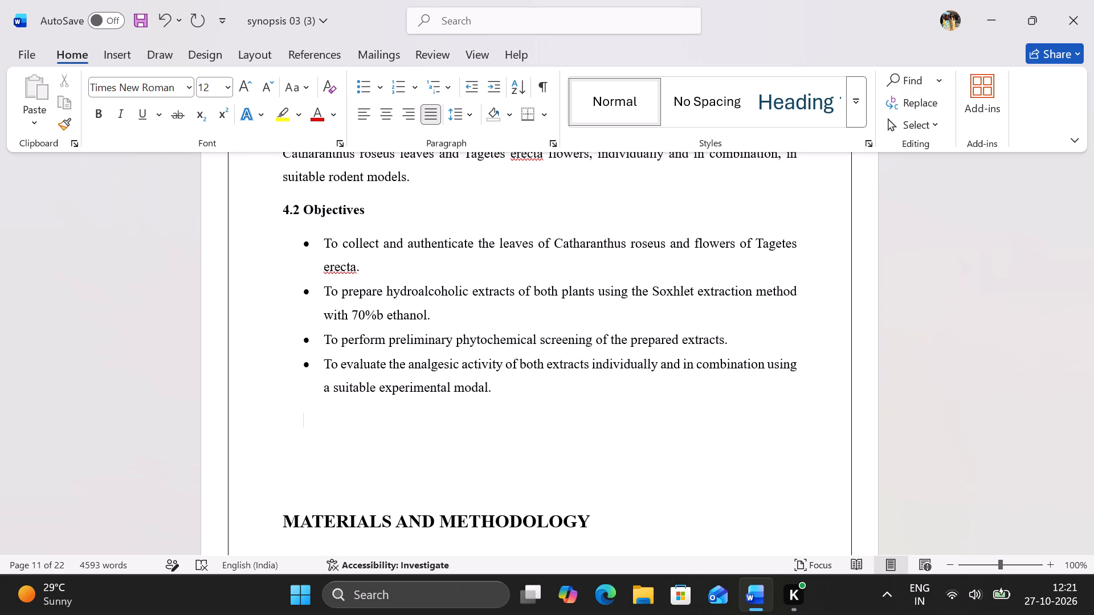
click(500, 387)
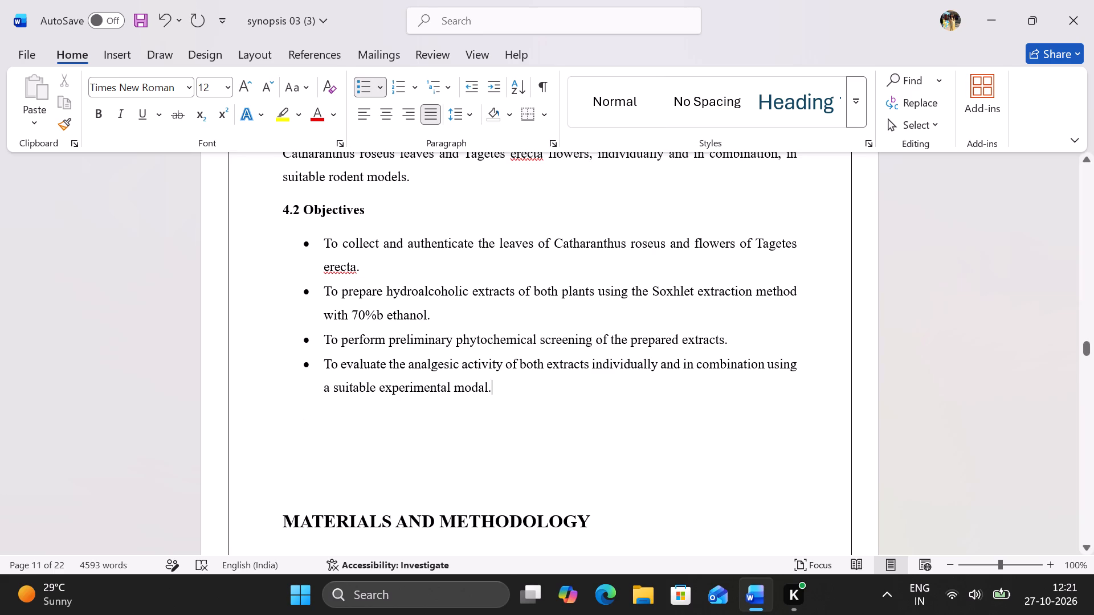
key(Return)
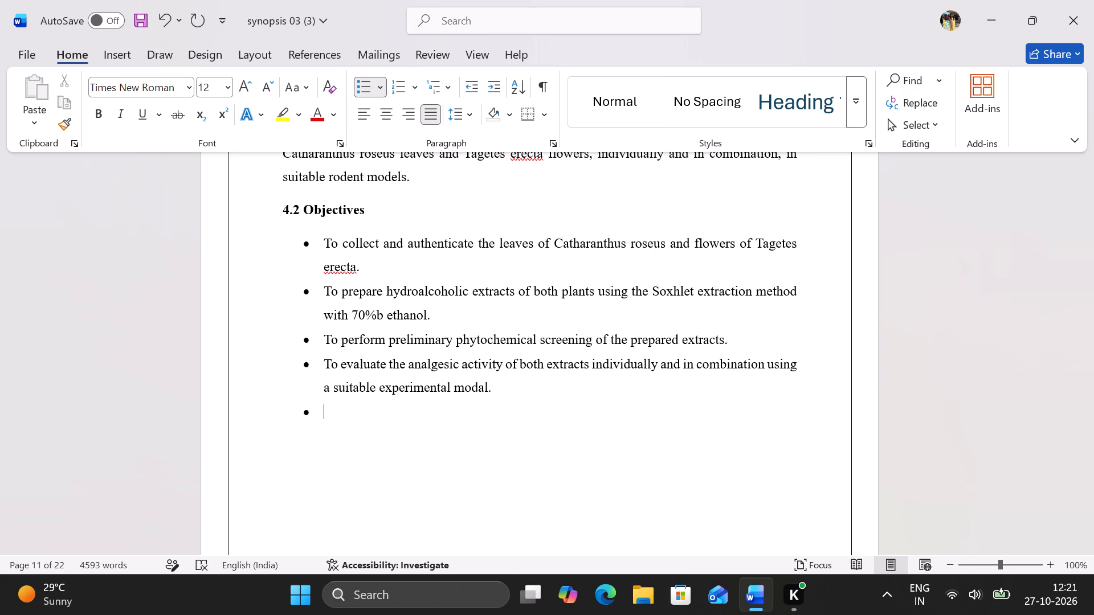
click(500, 387)
key(t)
key(BackSpace)
Begin the fifth objective under 4.2 Objectives with "To evaluate the".
click(319, 414)
key(y)
key(BackSpace)
key(t)
key(o)
key(space)
text(ev)
text(aluate)
key(space)
text(thea)
key(BackSpace)
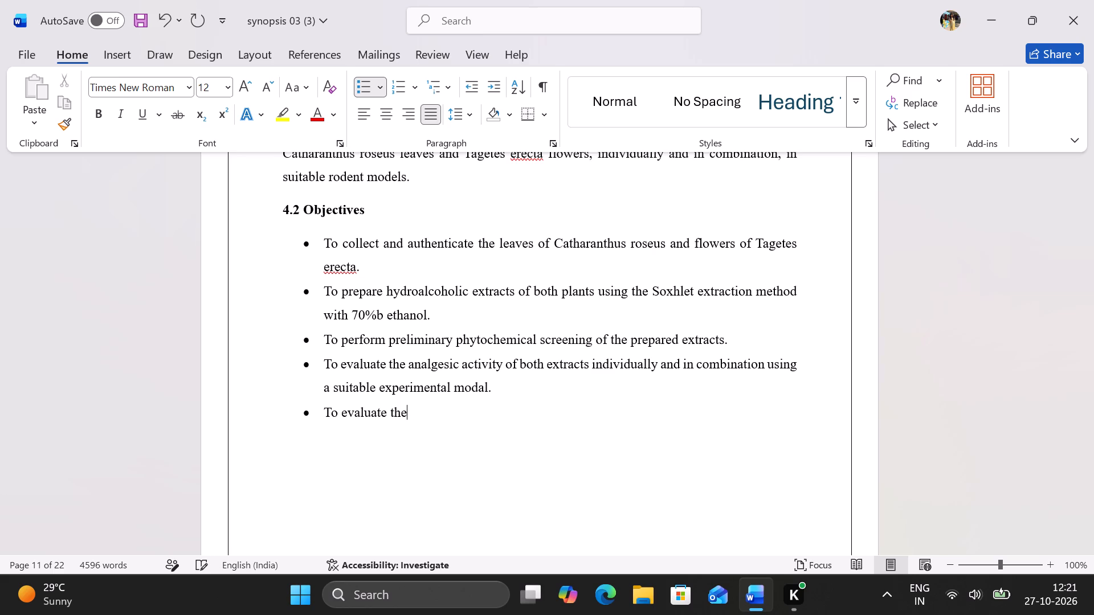
Continue the fifth objective after "the" with "anti-inflammatory activity".
key(space)
text(anti)
key(minus)
text(infl)
text(ammatory)
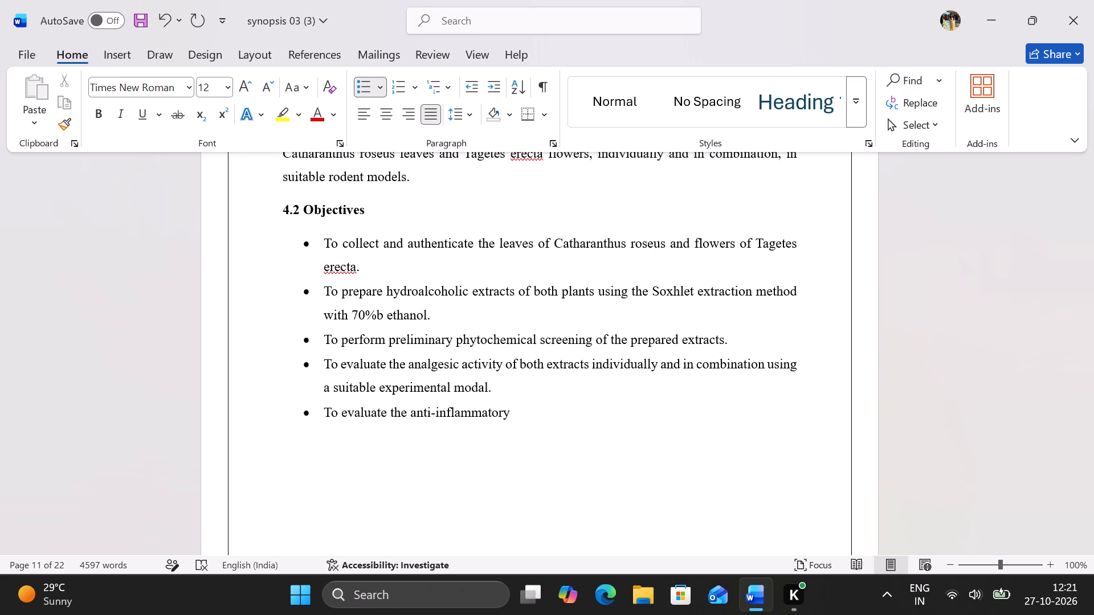
key(space)
text(activity)
Continue the fifth objective after "activity" with "of both extract", followed by a space.
key(space)
text(p)
key(BackSpace)
text(of both)
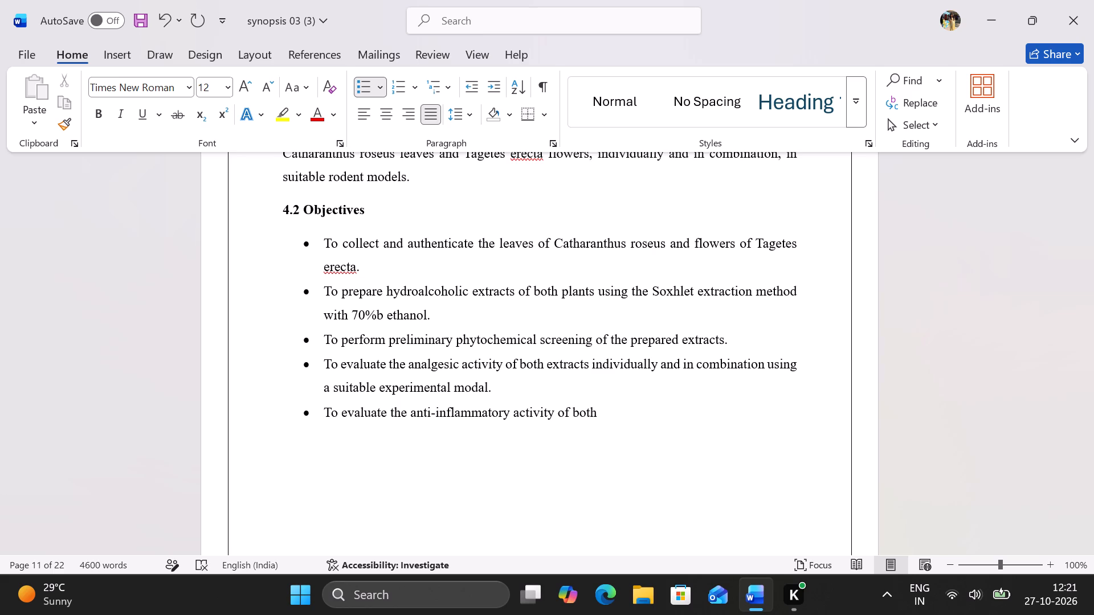
key(e)
key(BackSpace)
key(space)
text(extract)
key(space)
Add the correctly spelled word "individually" after "extract" in the fifth objective, followed by a space.
text(indivi)
text(duca)
key(BackSpace)
key(BackSpace)
key(BackSpace)
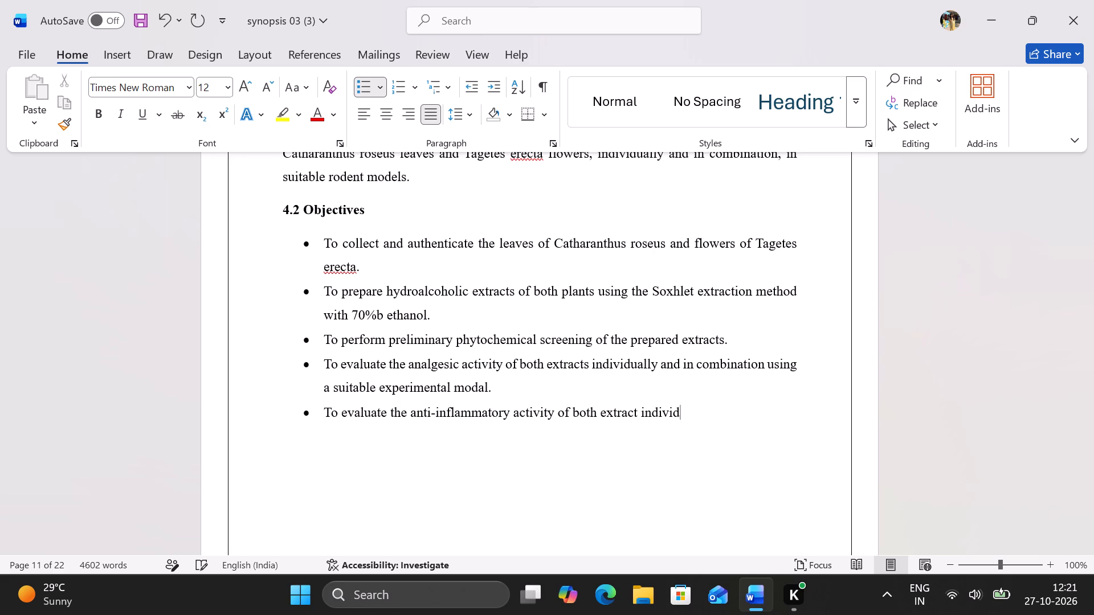
text(al)
key(BackSpace)
text(lly)
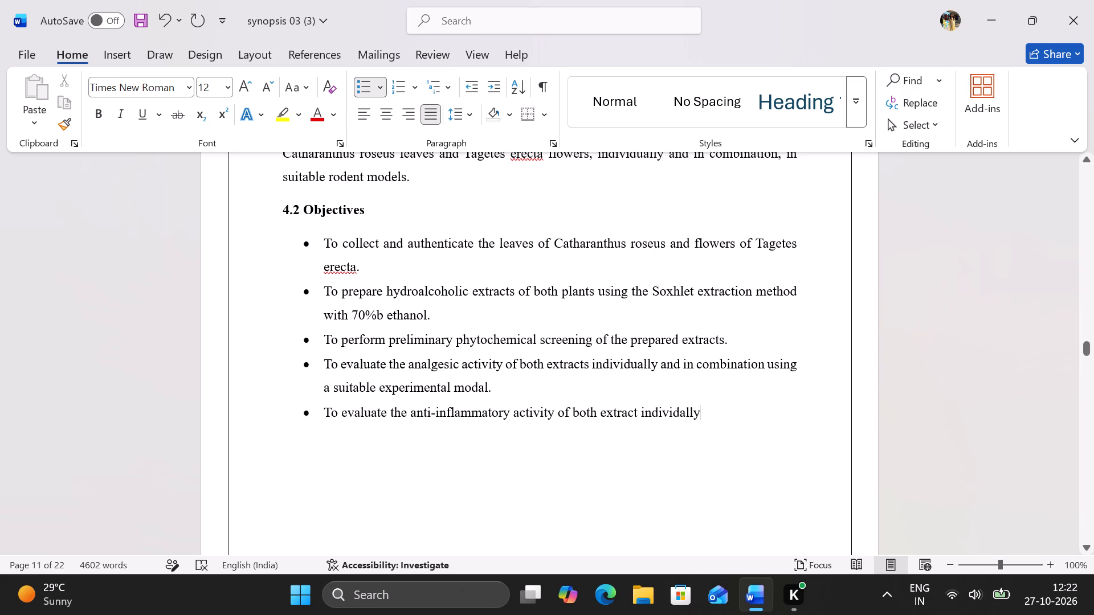
click(680, 416)
key(u)
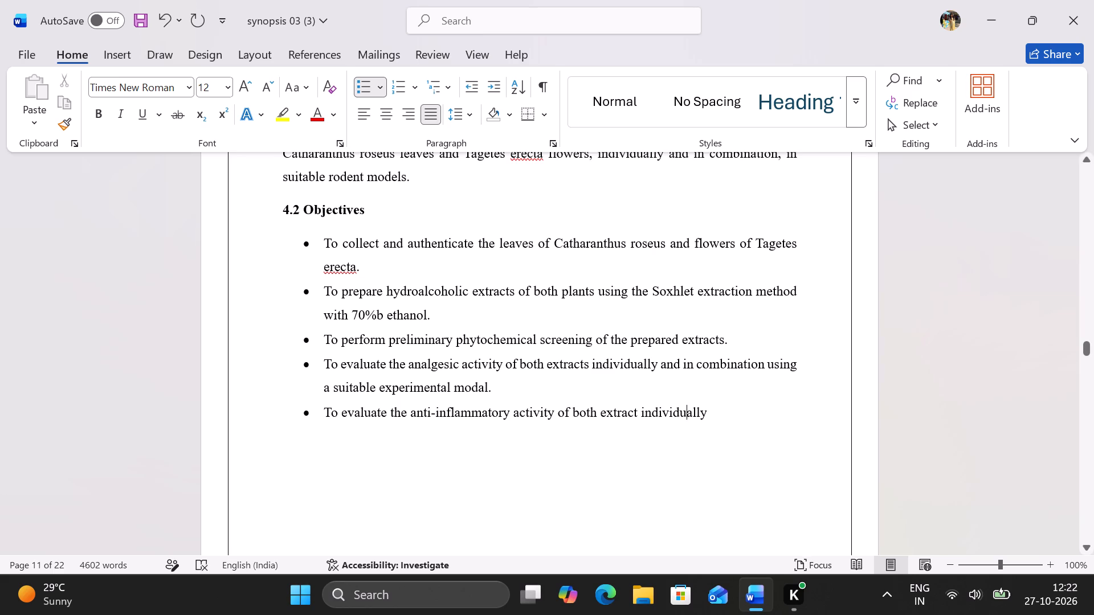
click(711, 417)
key(space)
Continue the fifth objective after "individually" with "and in combinaltion".
text(and in)
key(space)
text(com)
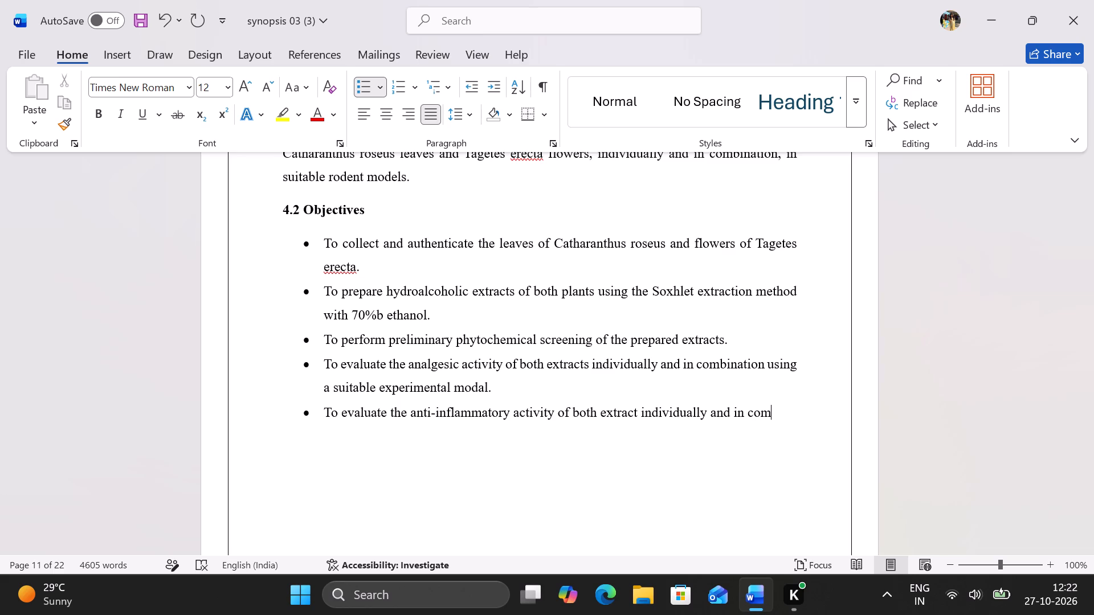
key(b)
text(inaltion)
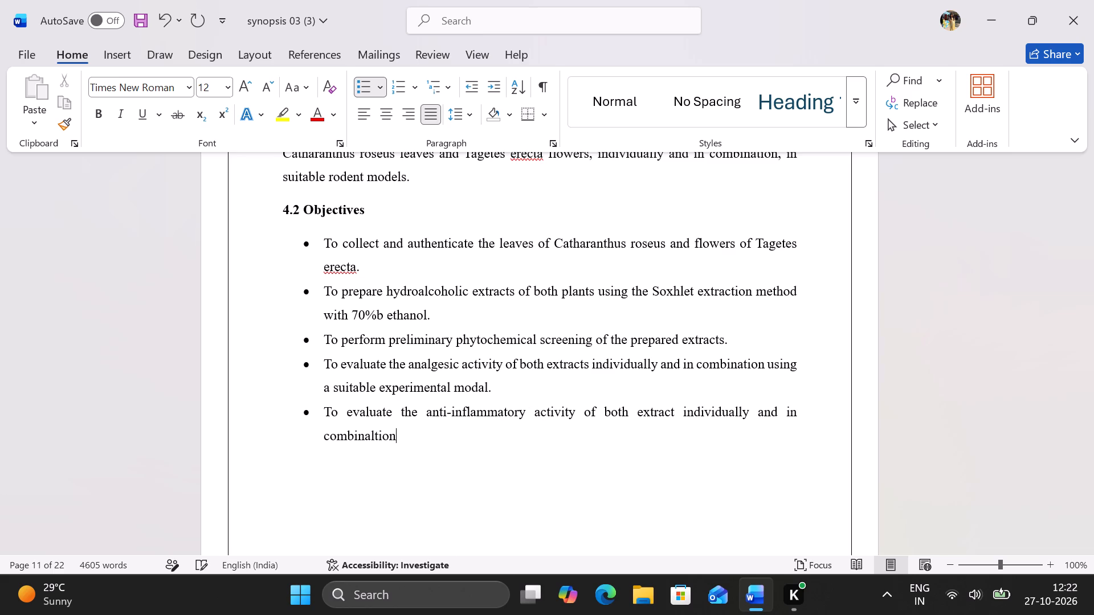
Finish the fifth objective with "using a suitable experiment modal.".
key(space)
text(using)
key(space)
text(a suitable)
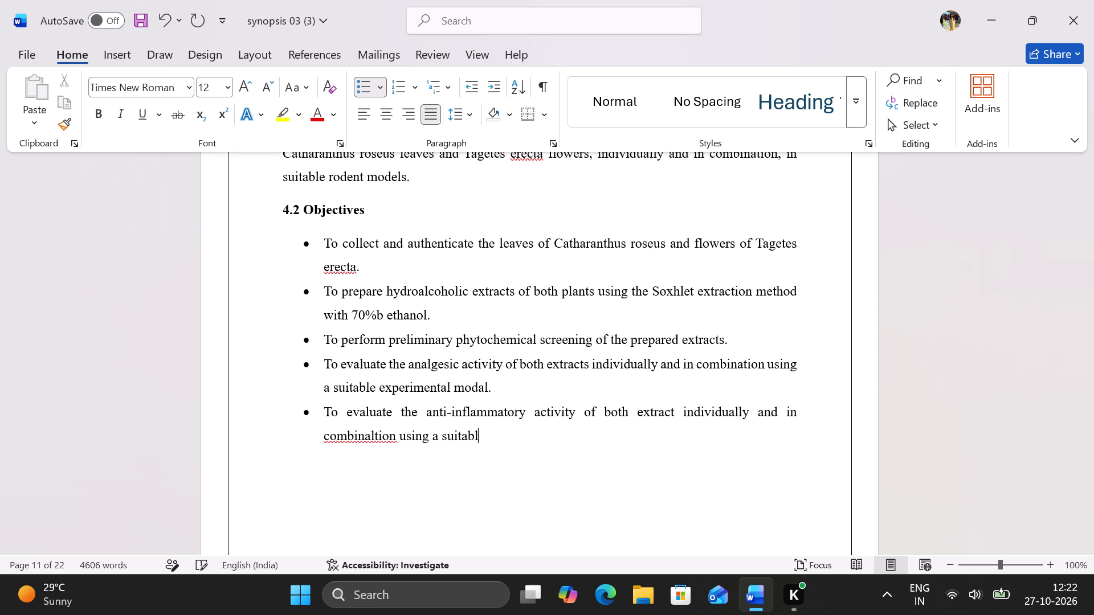
key(space)
key(e)
text(xperiment)
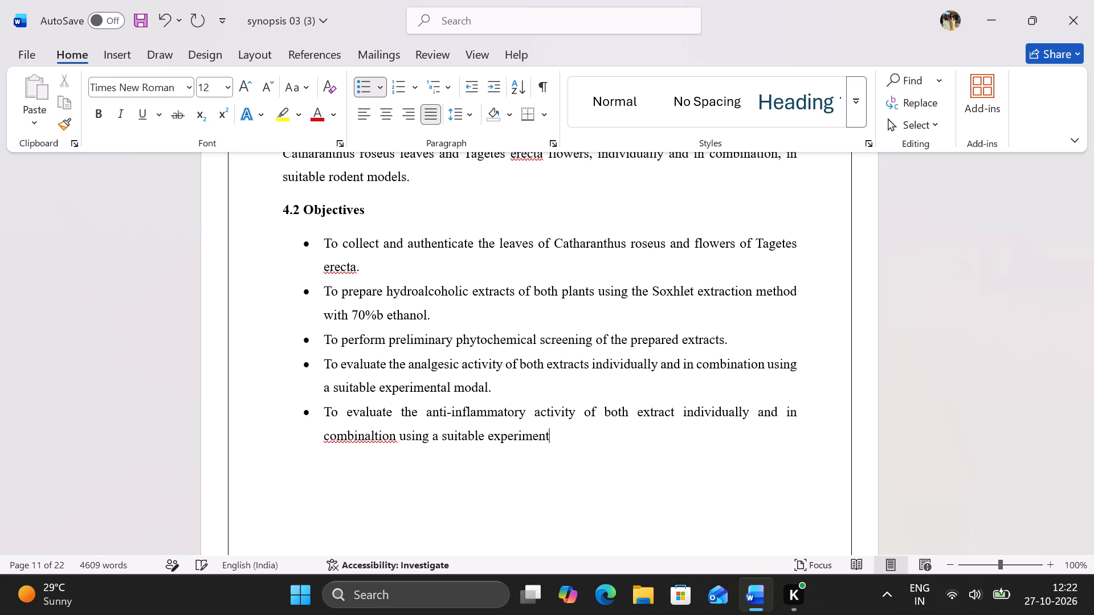
key(space)
text(modal.)
Start a new sixth bullet below the fifth objective under 4.2 Objectives.
key(Return)
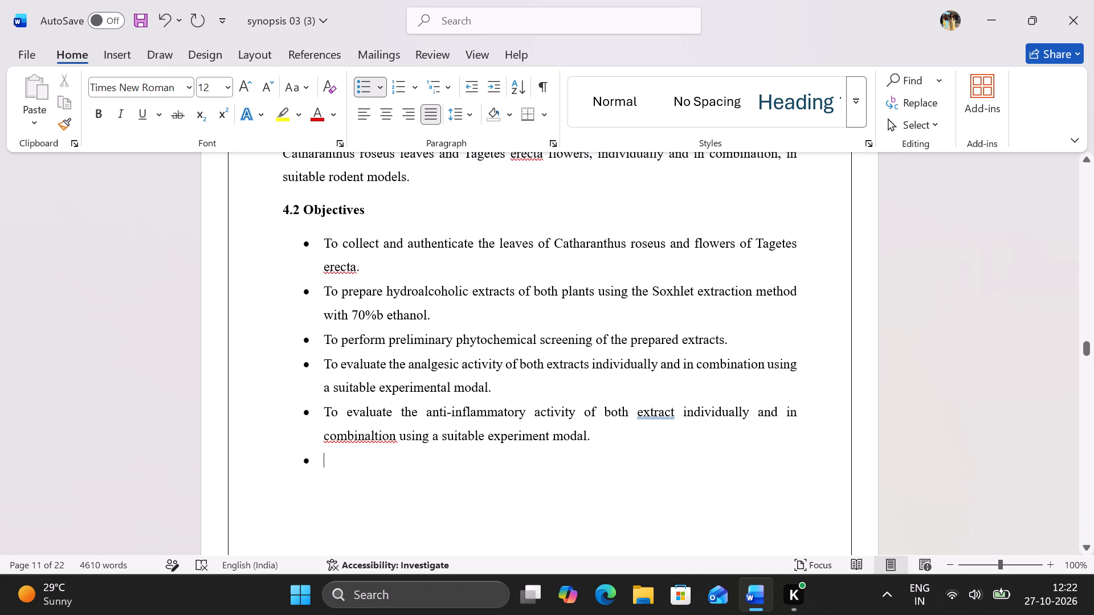
Correct the misspelled word in the fifth objective to "combination" and return to the empty sixth bullet.
click(373, 428)
key(BackSpace)
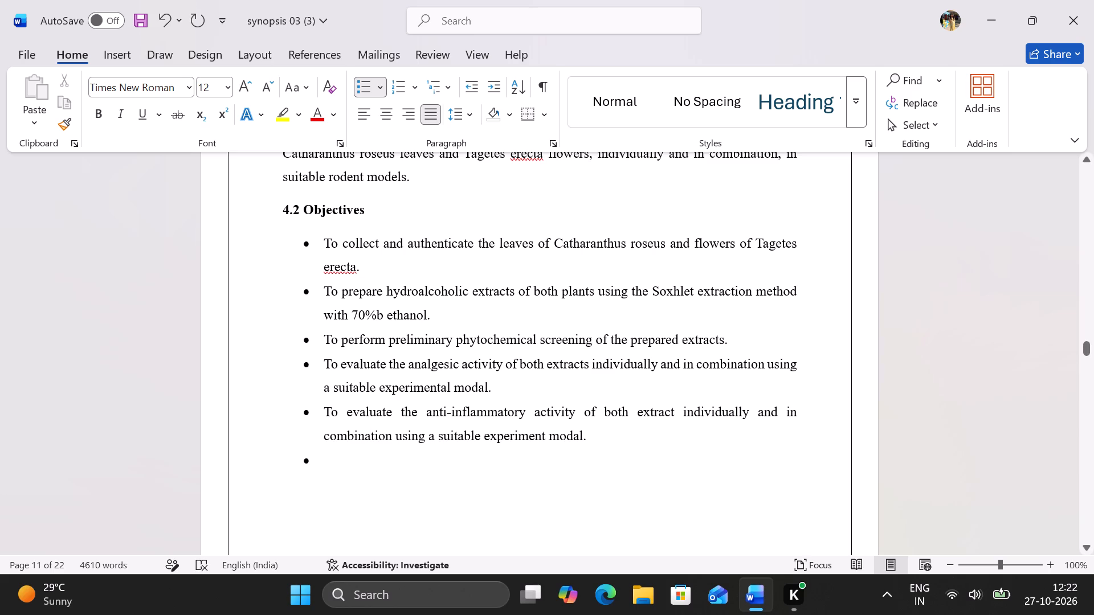
click(593, 441)
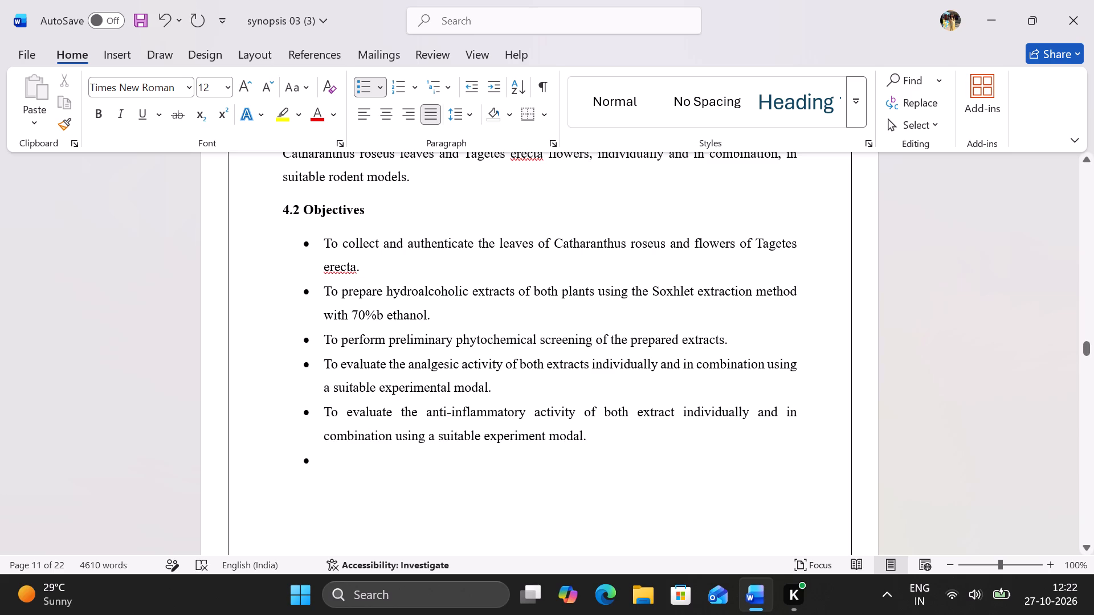
click(320, 457)
Turn off justified alignment for all the bullets under 4.2 Objectives, making them left-aligned.
drag(329, 244, 451, 420)
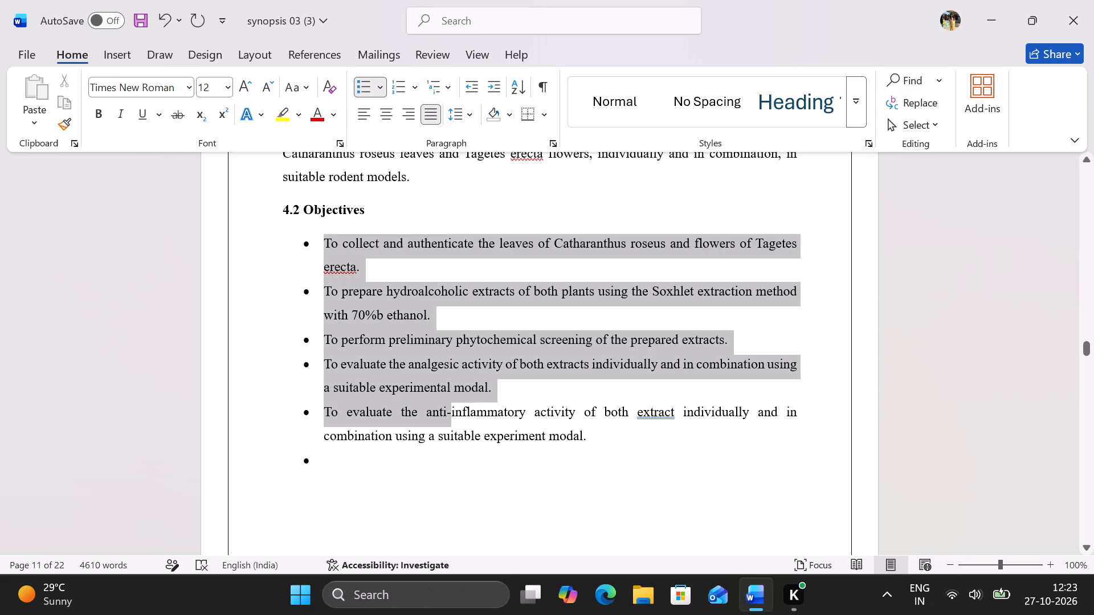
drag(451, 420, 578, 452)
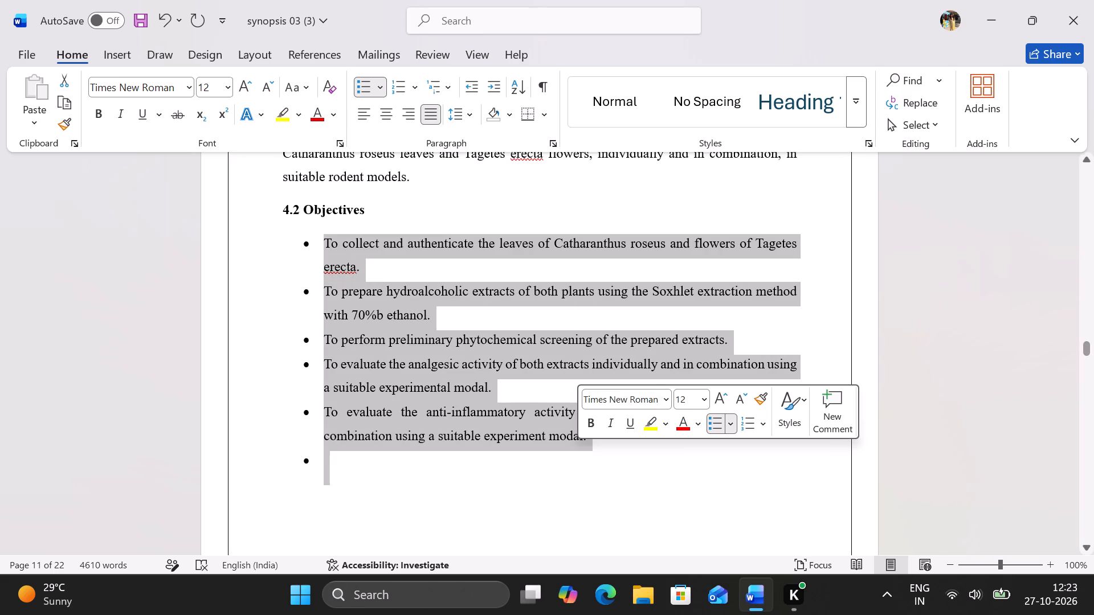
click(467, 114)
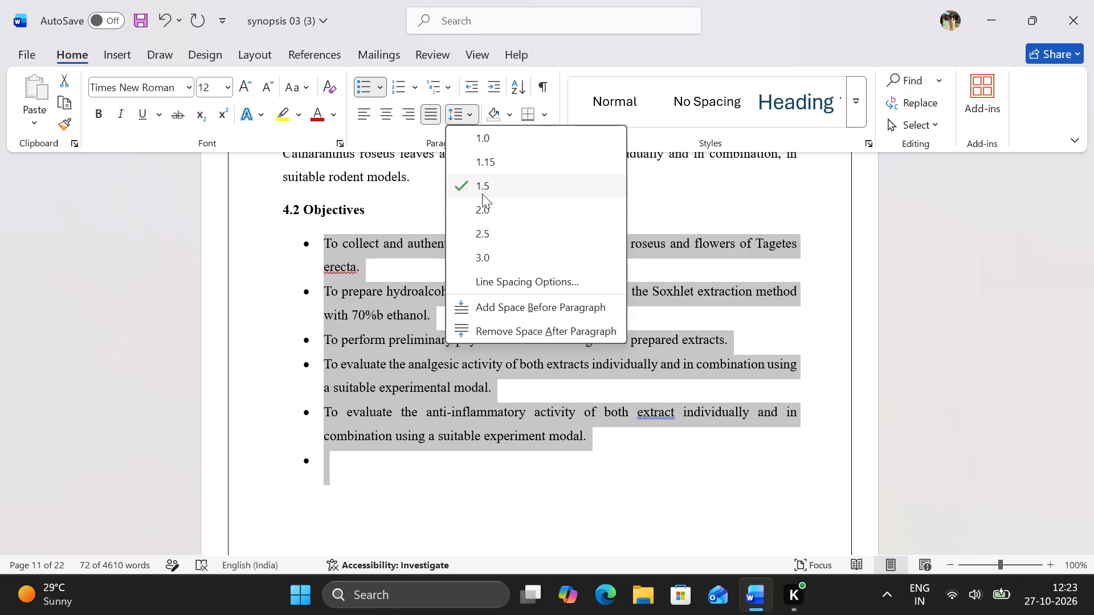
click(420, 115)
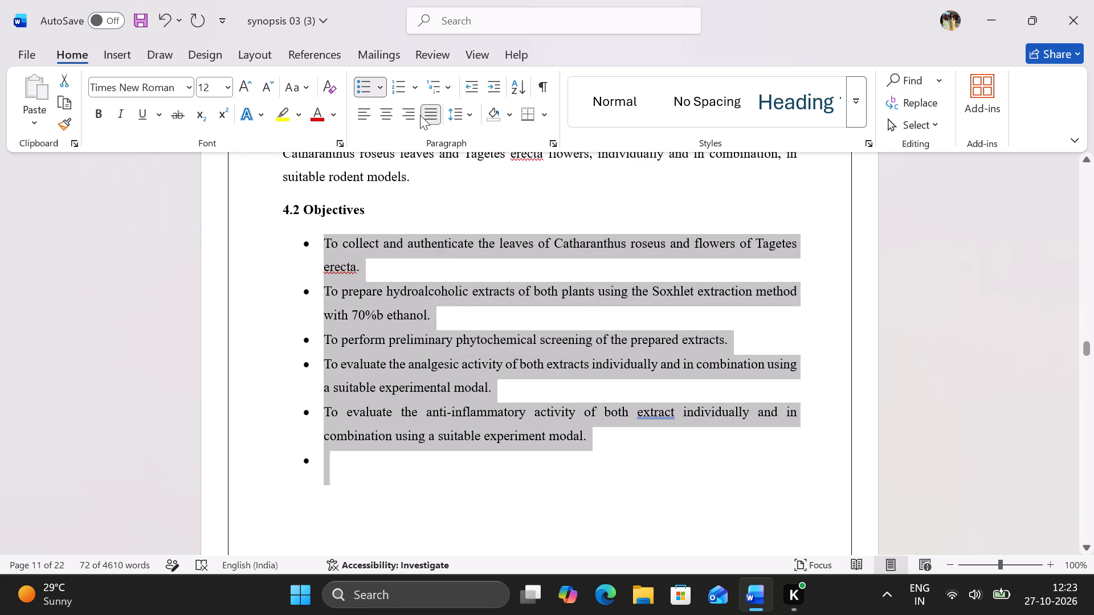
click(426, 114)
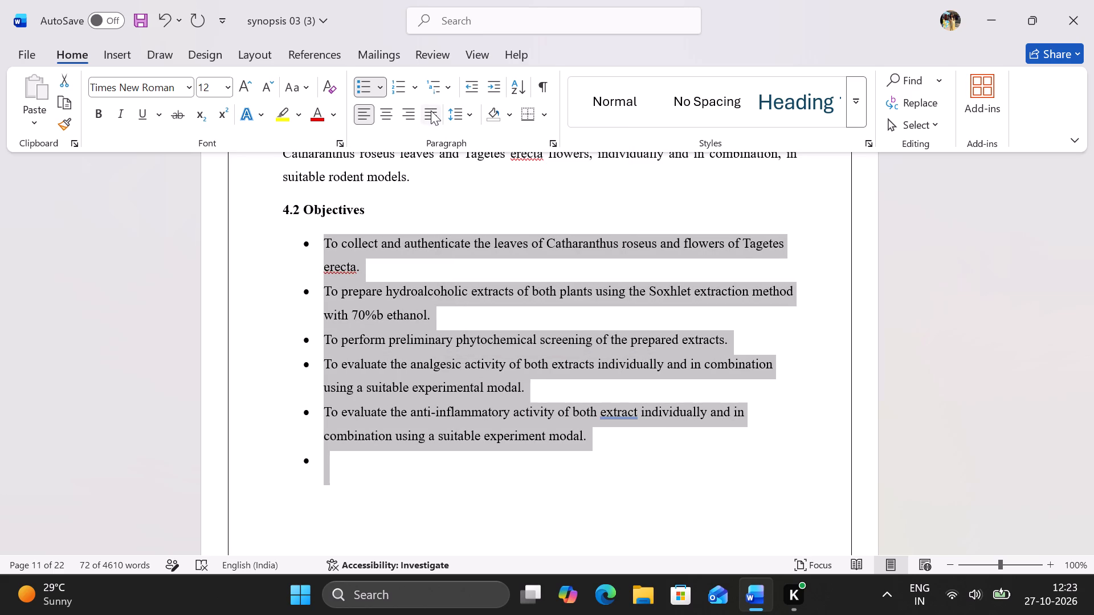
Apply justified alignment to all the selected bullets under 4.2 Objectives and clear the selection.
click(431, 110)
click(463, 190)
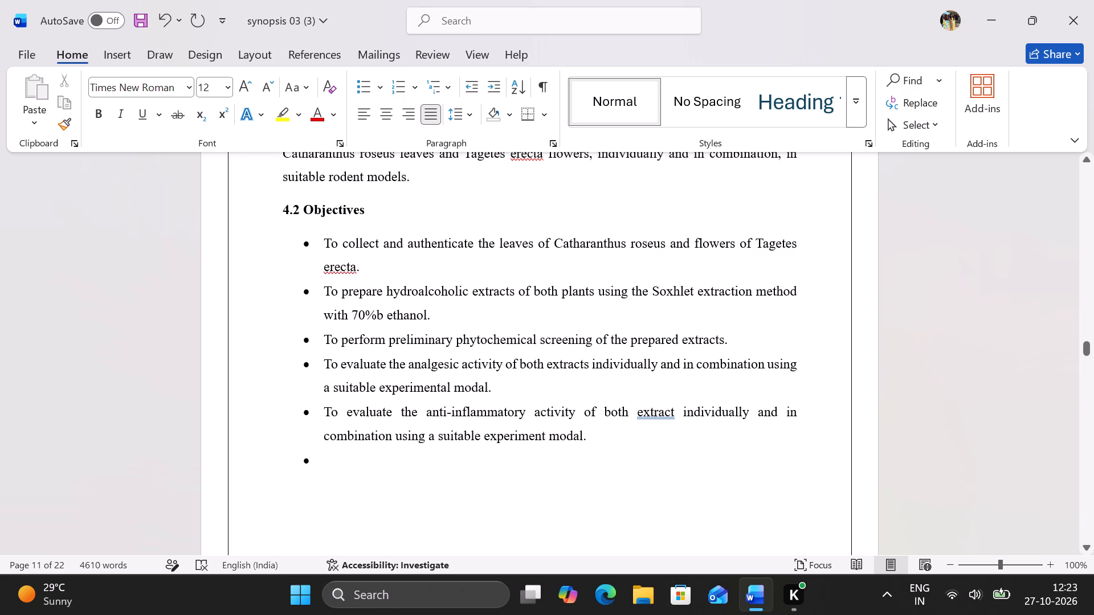
Begin the empty sixth bullet under 4.2 Objectives with "To compare the effects".
scroll(463, 190, down, 1)
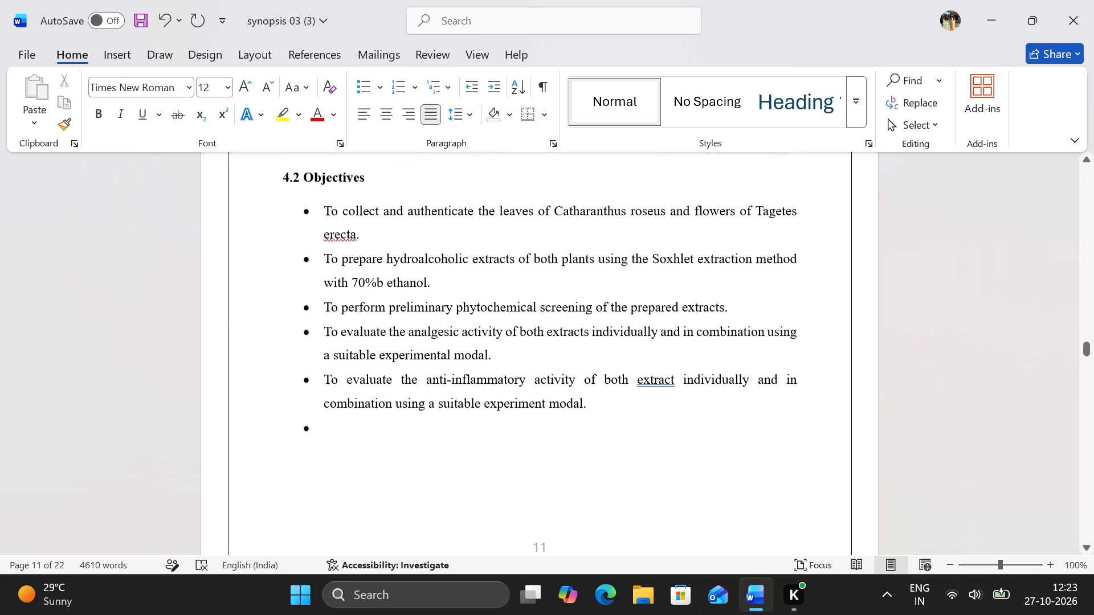
scroll(463, 190, down, 1)
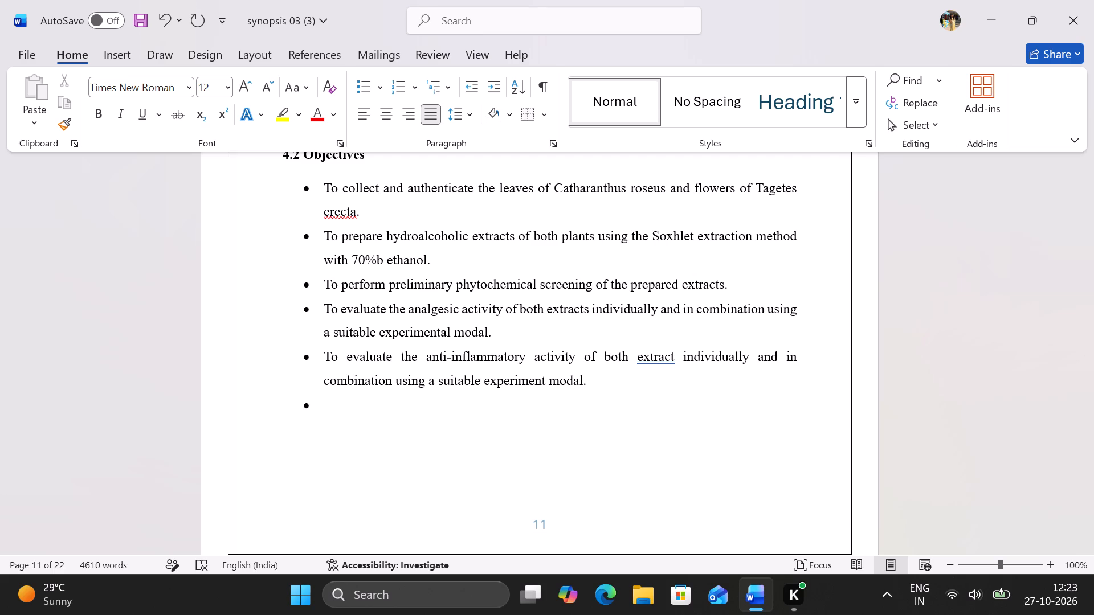
scroll(463, 190, down, 1)
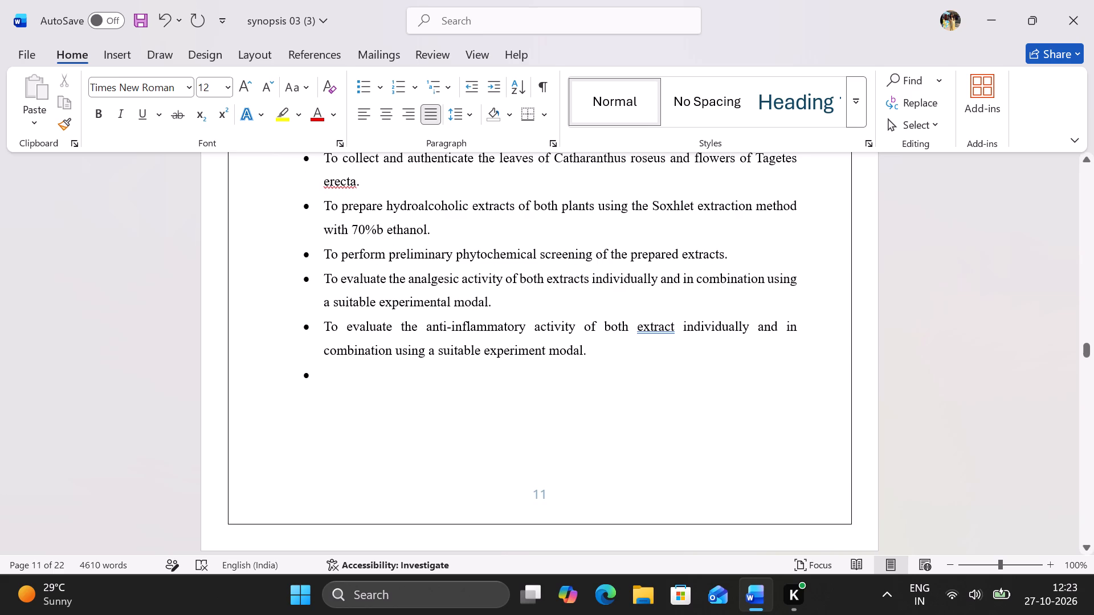
click(316, 381)
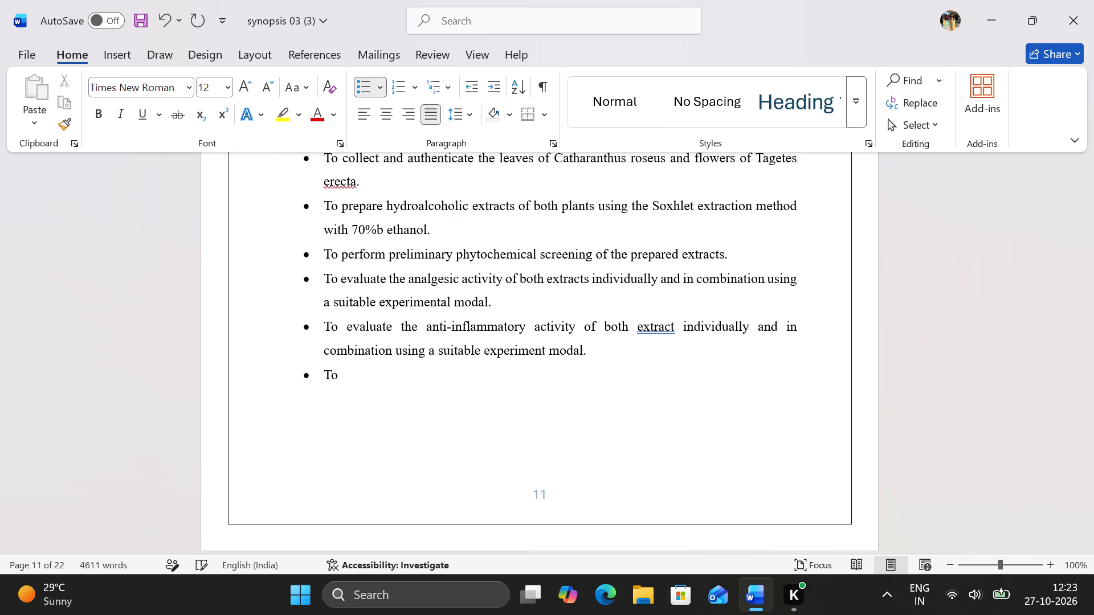
key(space)
text(co)
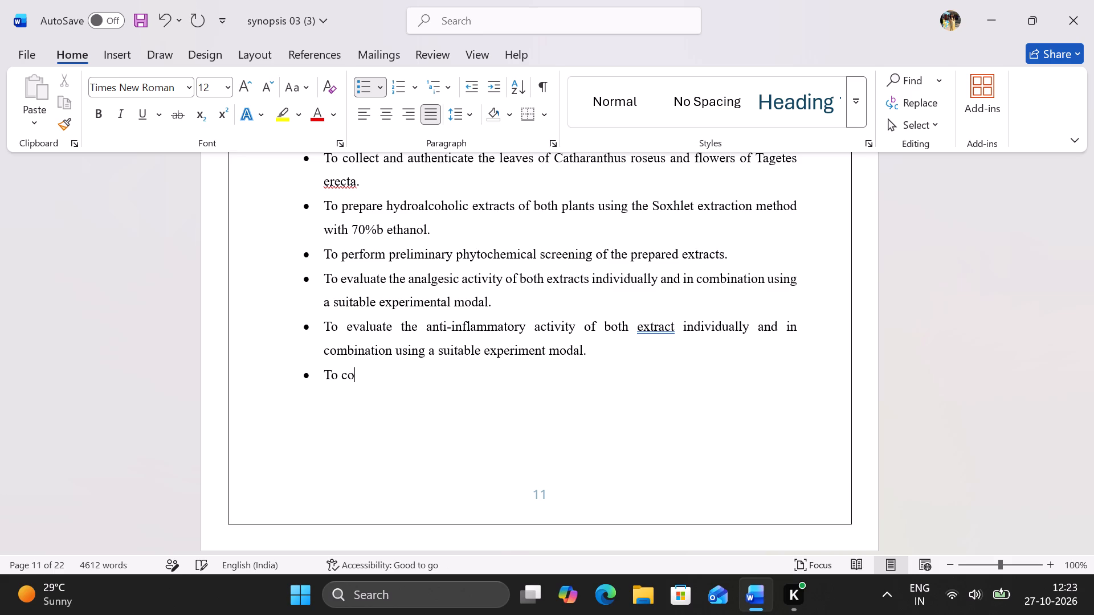
text(mpare)
key(space)
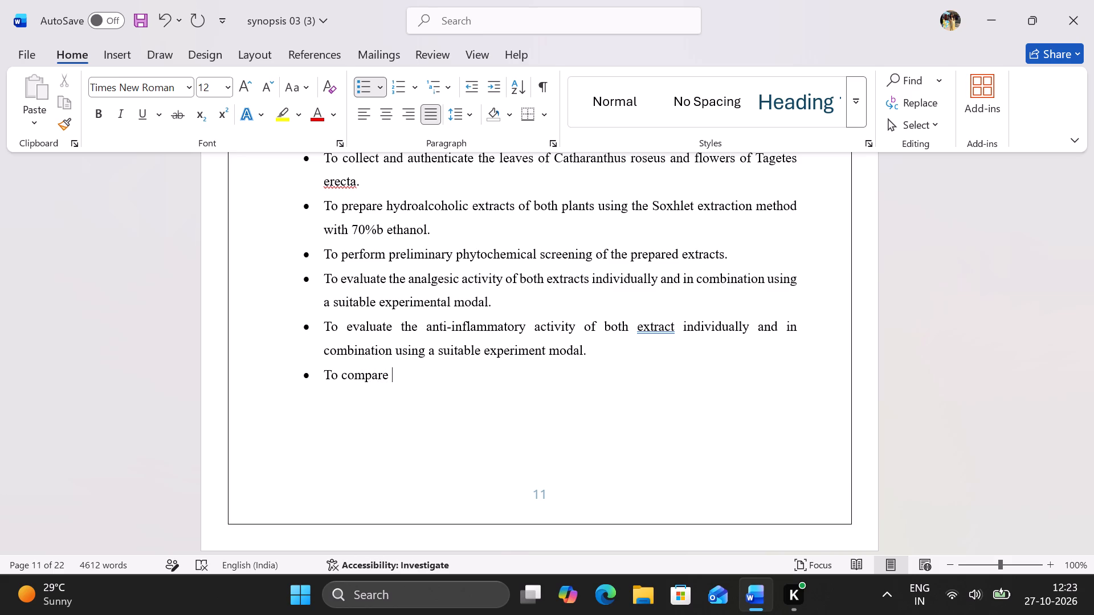
text(the)
key(space)
key(r)
key(BackSpace)
key(e)
text(ff)
key(e)
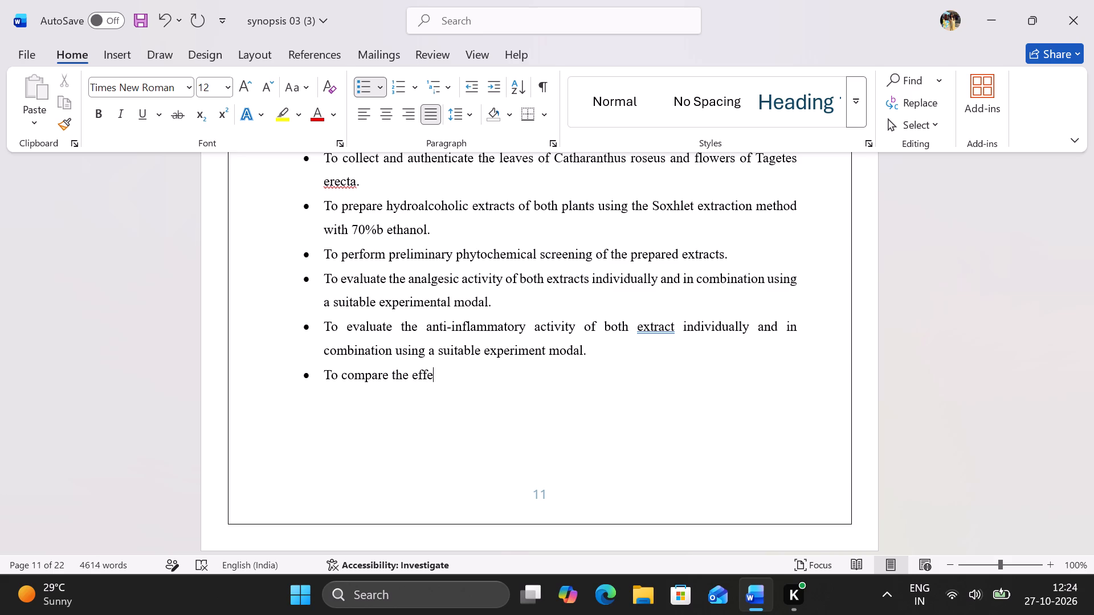
key(c)
text(ts)
Continue the sixth objective with "of individual extracts".
key(space)
text(of ind)
key(i)
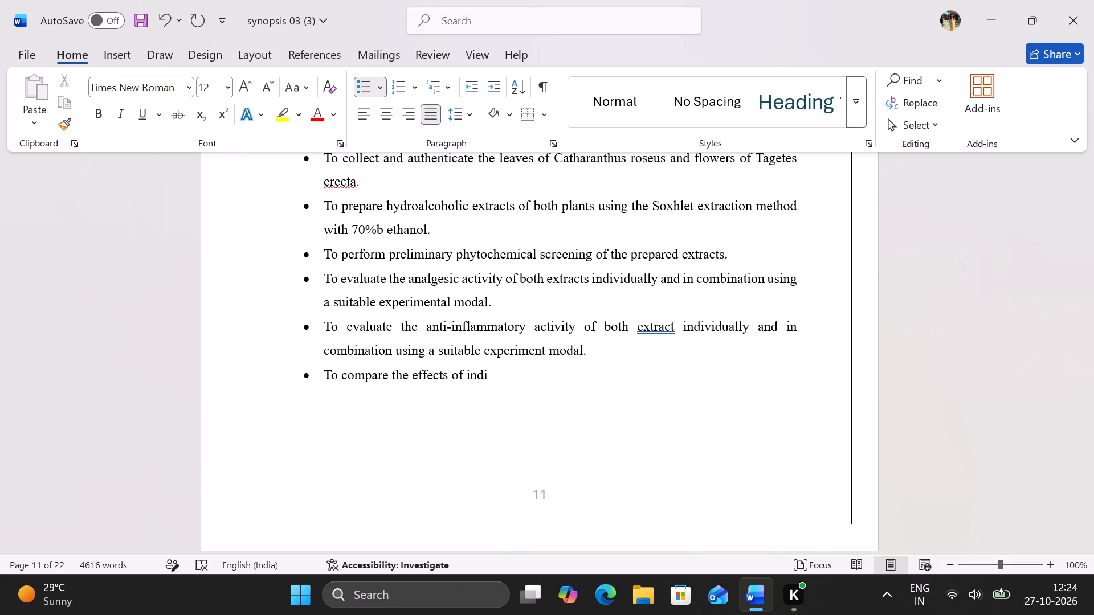
text(vidual)
key(space)
text(ex)
text(tra)
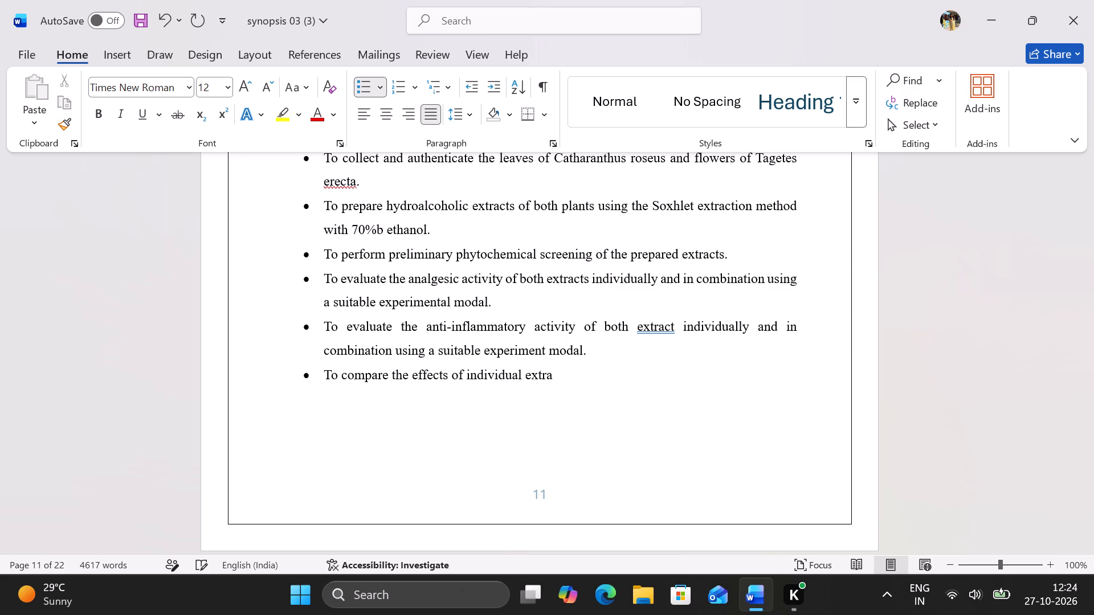
text(cts)
Extend the sixth objective with "and their combination with a".
scroll(316, 381, down, 1)
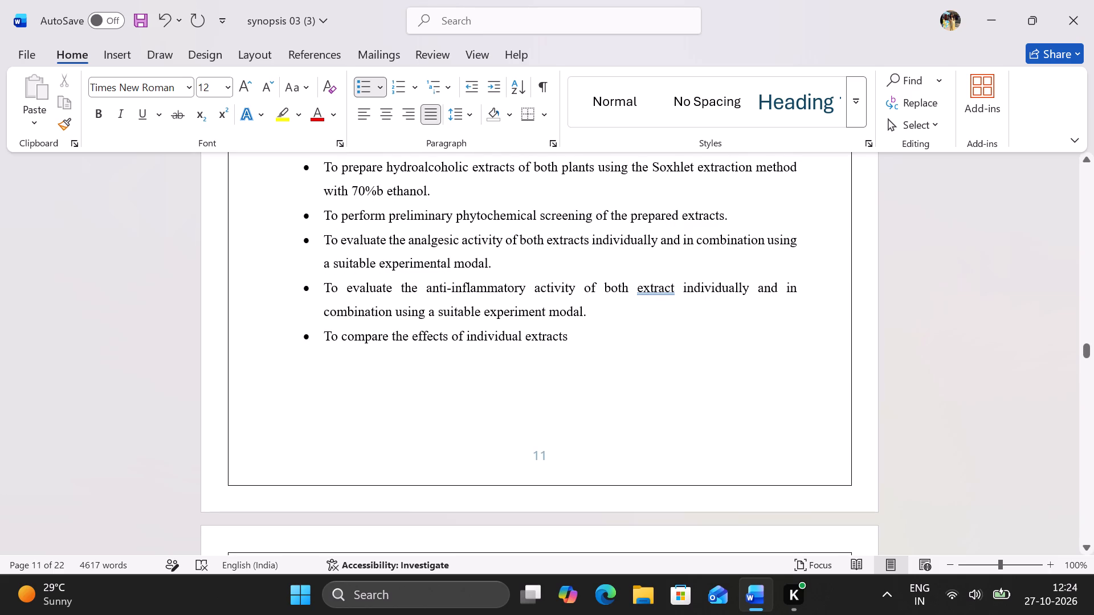
text(and thei)
key(r)
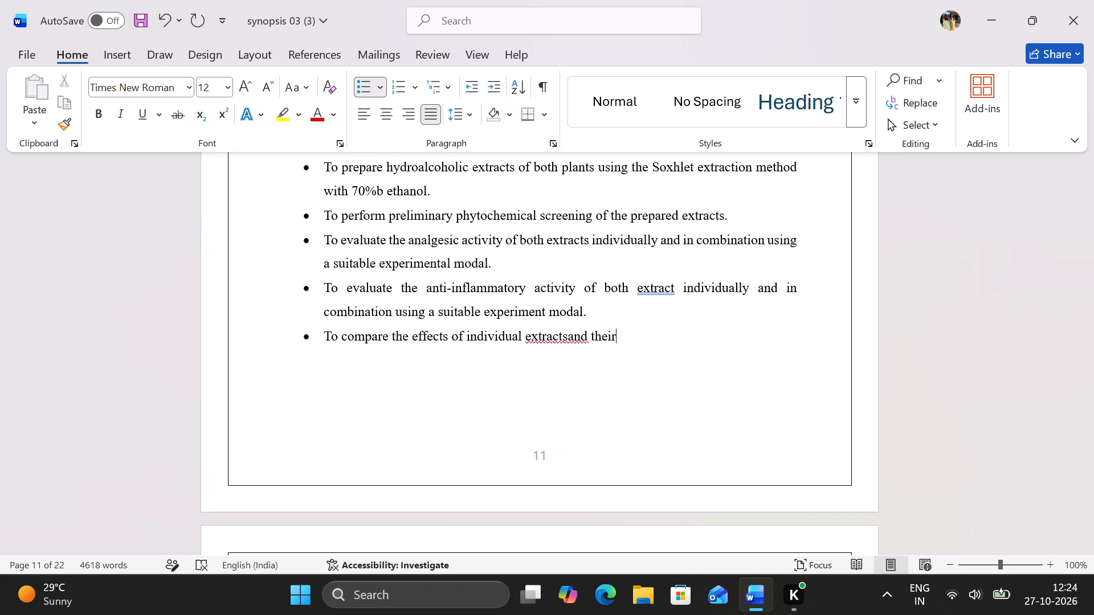
key(space)
key(c)
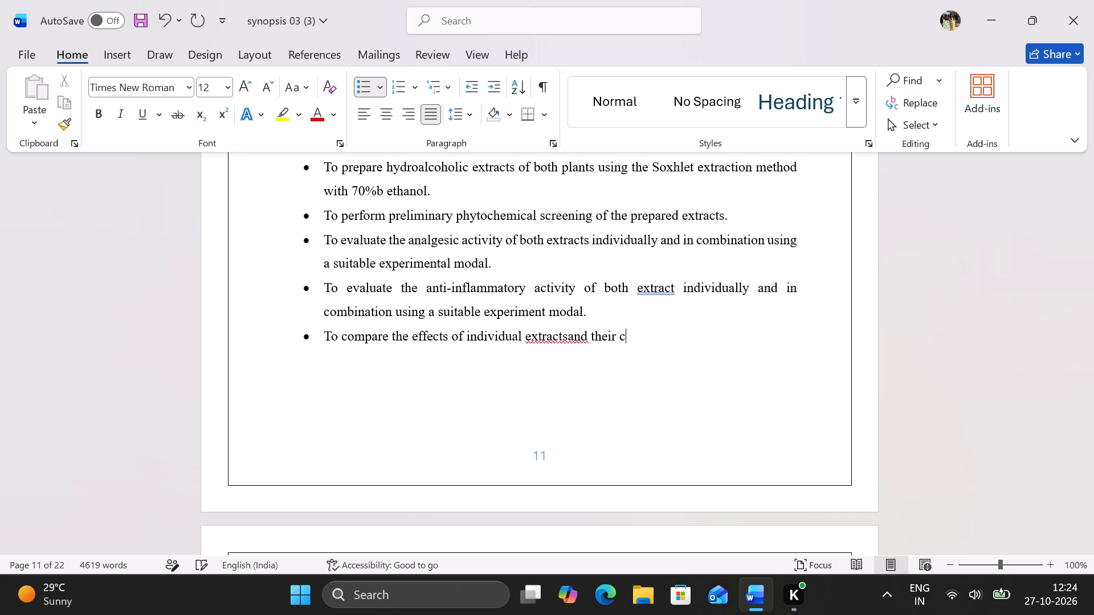
key(o)
text(mbination witha)
key(space)
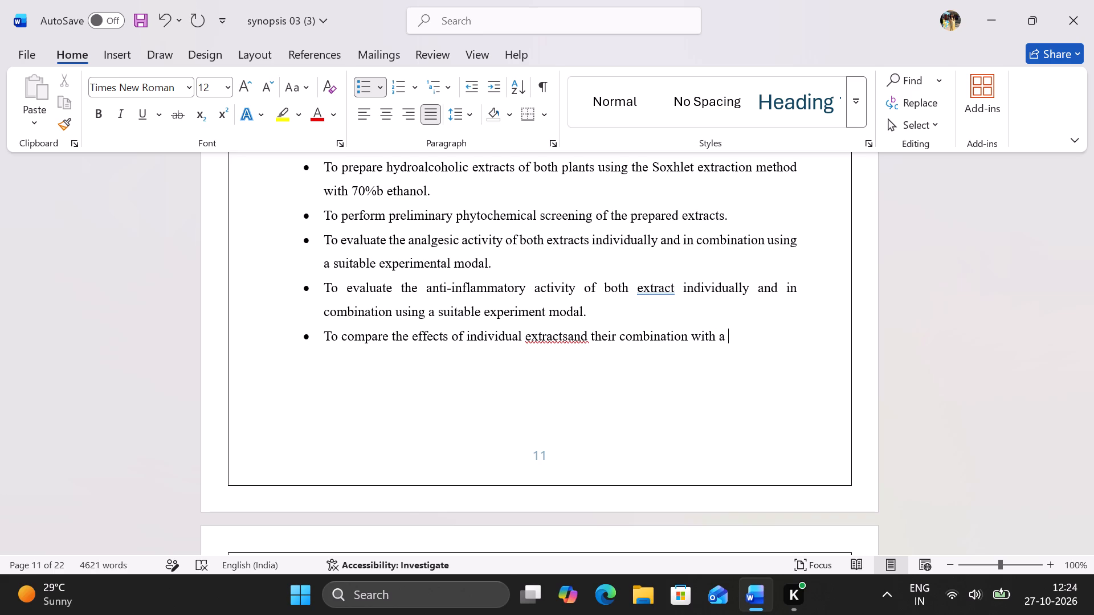
Finish the sixth objective with "suitable standard drug.".
text(su)
text(itable)
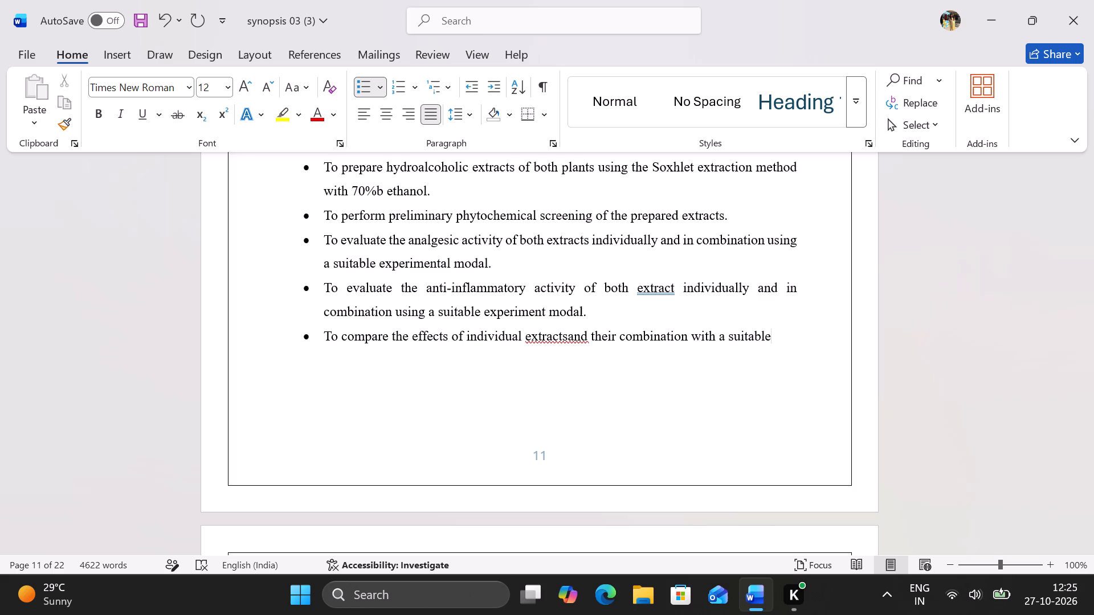
key(space)
text(sa)
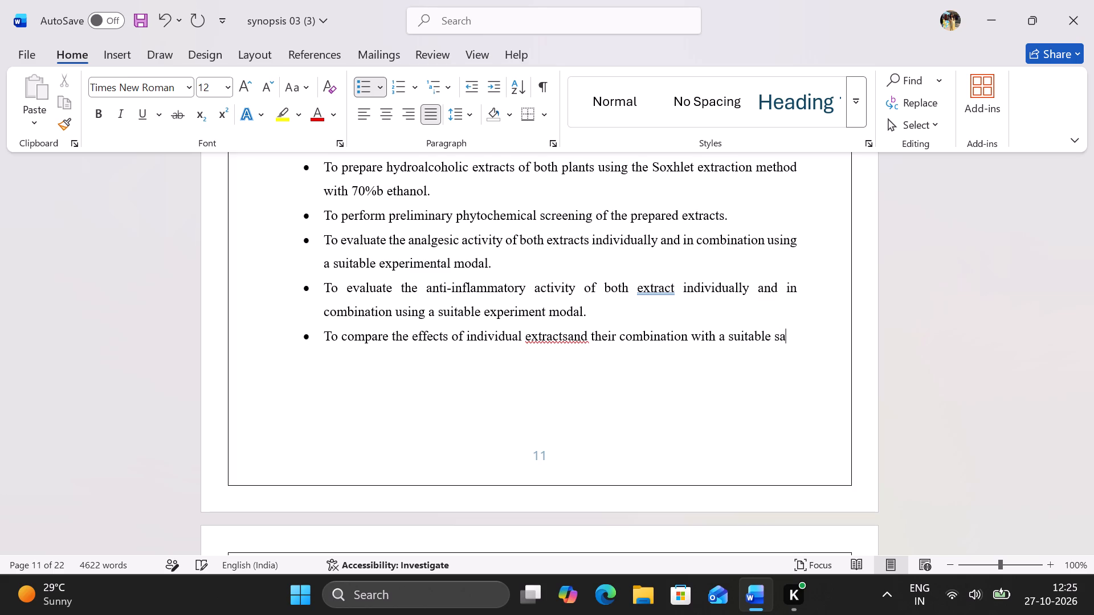
key(BackSpace)
text(tan)
text(dard)
key(space)
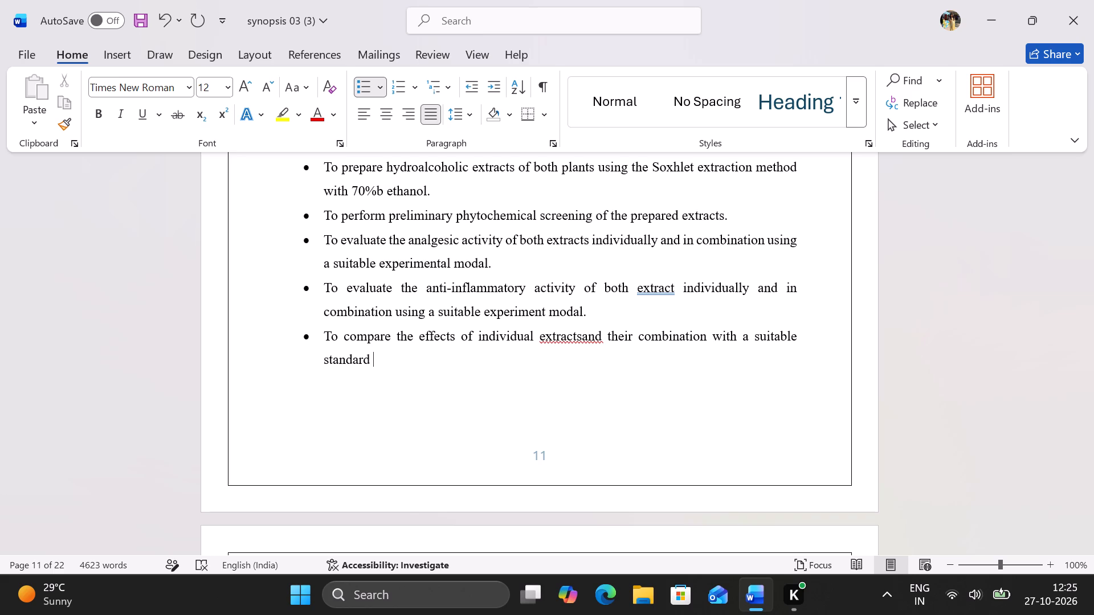
text(drug)
key(space)
key(BackSpace)
key(period)
Add a seventh bullet under 4.2 Objectives beginning with "To analyse the result".
key(Return)
key(t)
text(io)
key(BackSpace)
key(BackSpace)
key(o)
key(space)
text(ana)
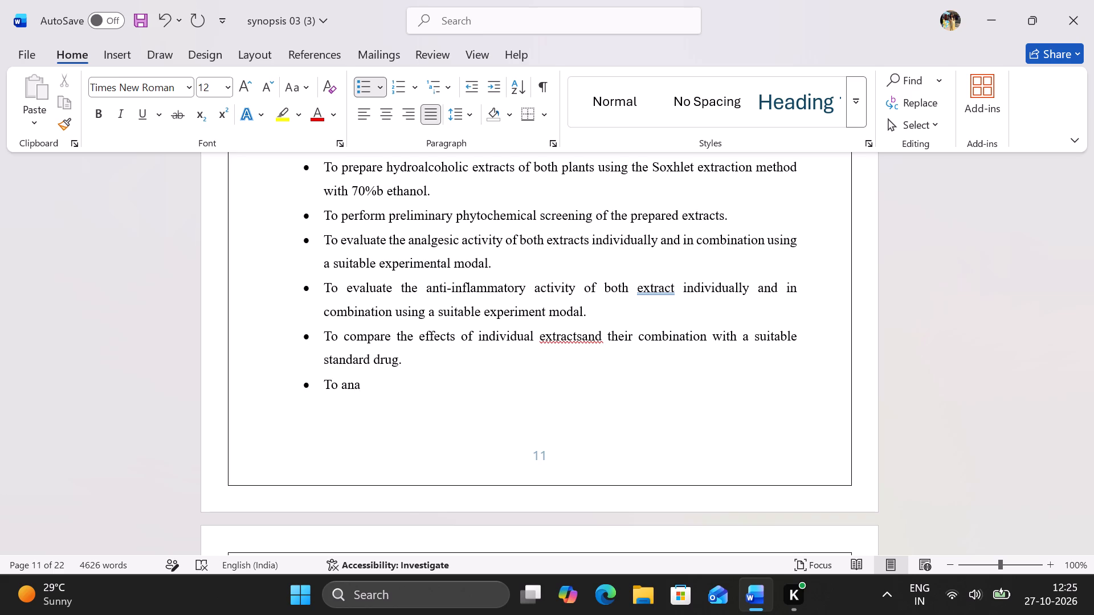
text(lyses)
key(BackSpace)
key(space)
text(the result)
key(space)
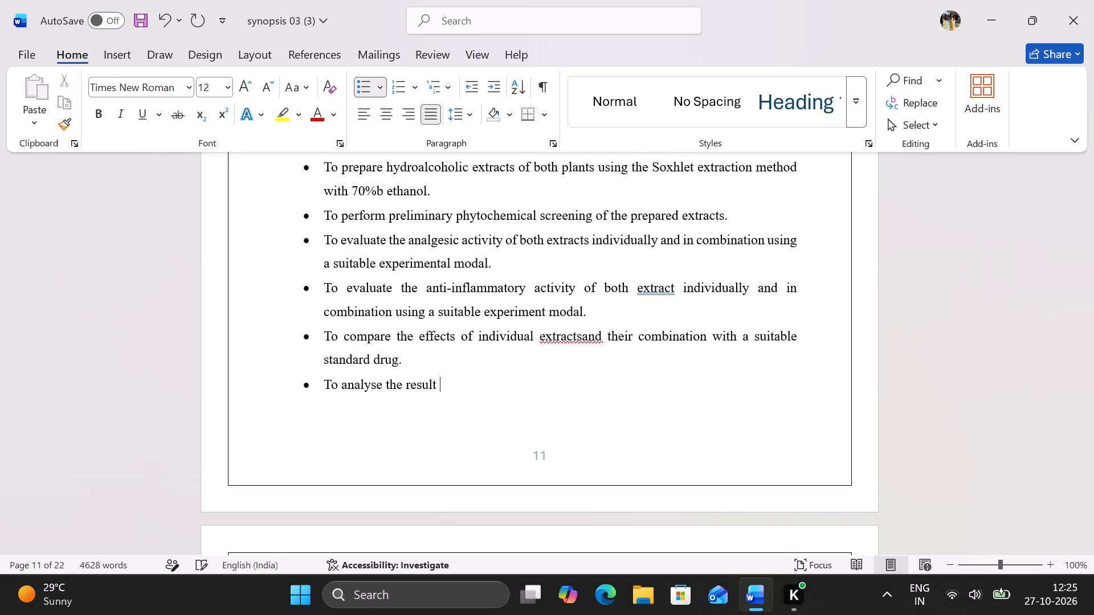
Continue the seventh objective with "statistically and investigate".
text(stati)
text(stically and)
key(space)
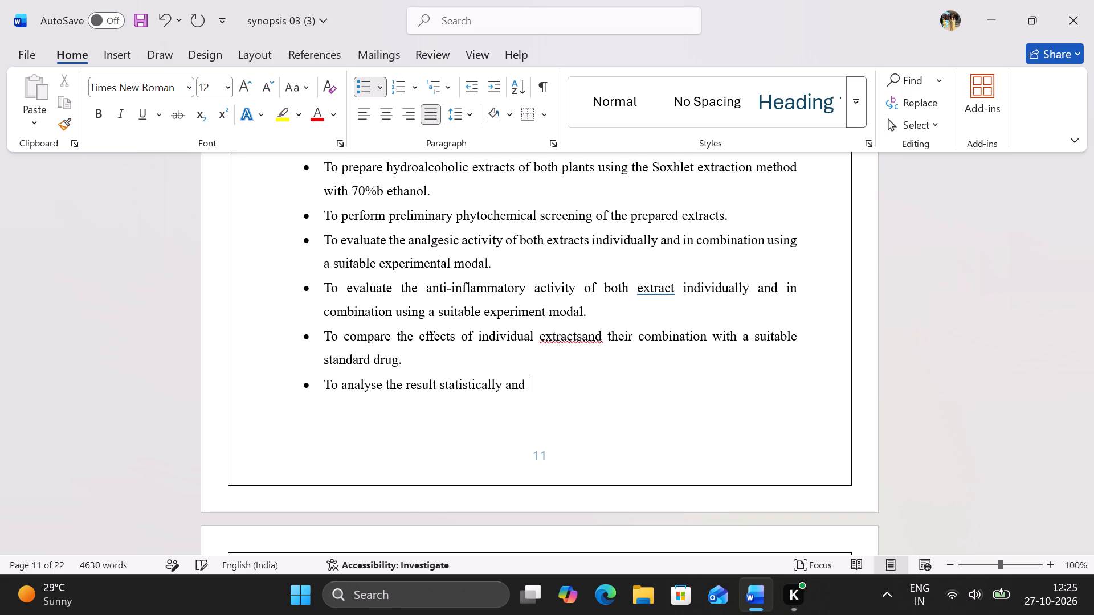
text(in)
text(ves)
text(tigaes)
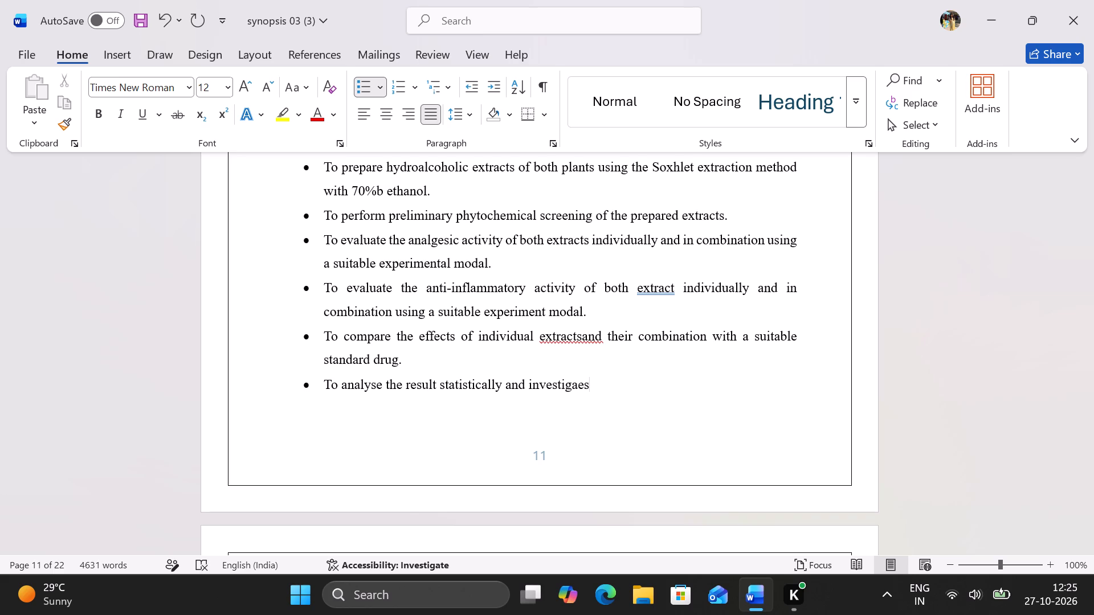
key(BackSpace)
key(BackSpace)
text(te)
key(space)
Extend the seventh objective with "whether the combination shows a pessible".
text(whe)
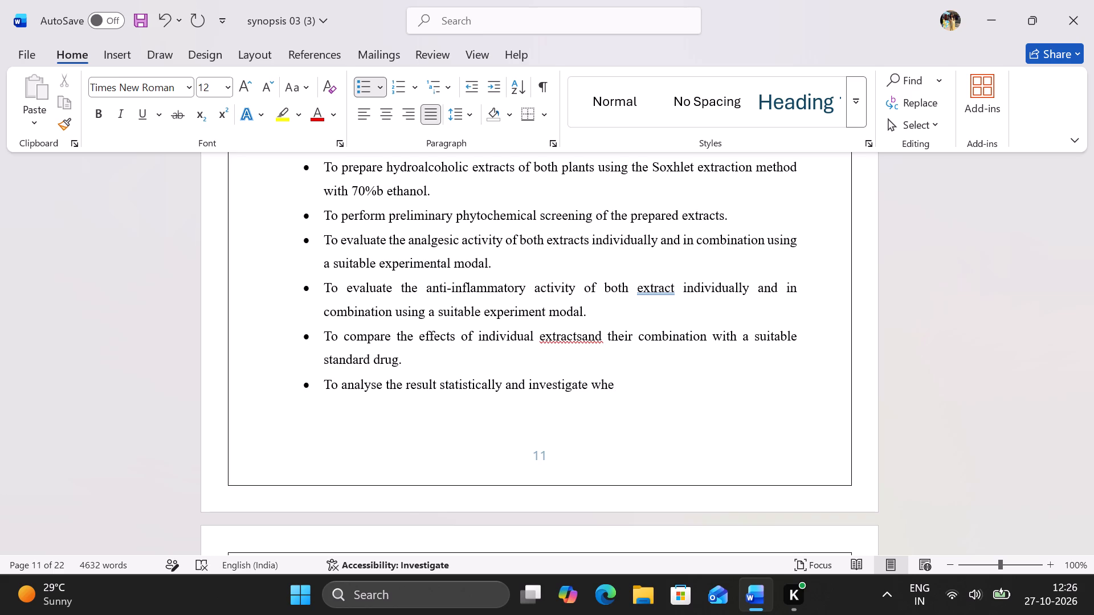
text(ther the ci)
key(BackSpace)
text(on)
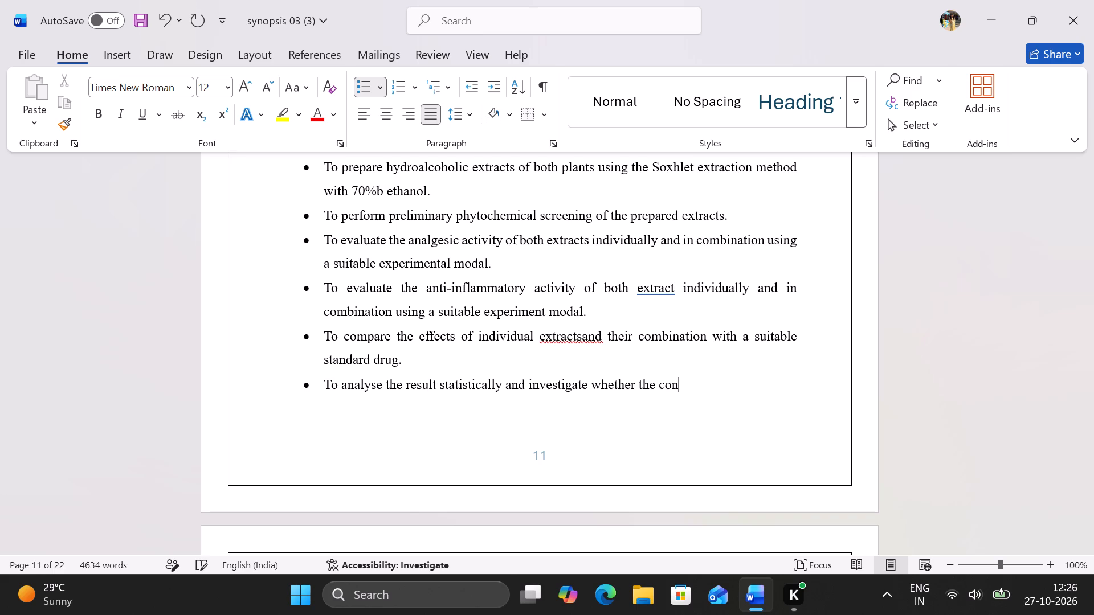
key(BackSpace)
text(mbination)
key(space)
text(shows a)
key(space)
key(p)
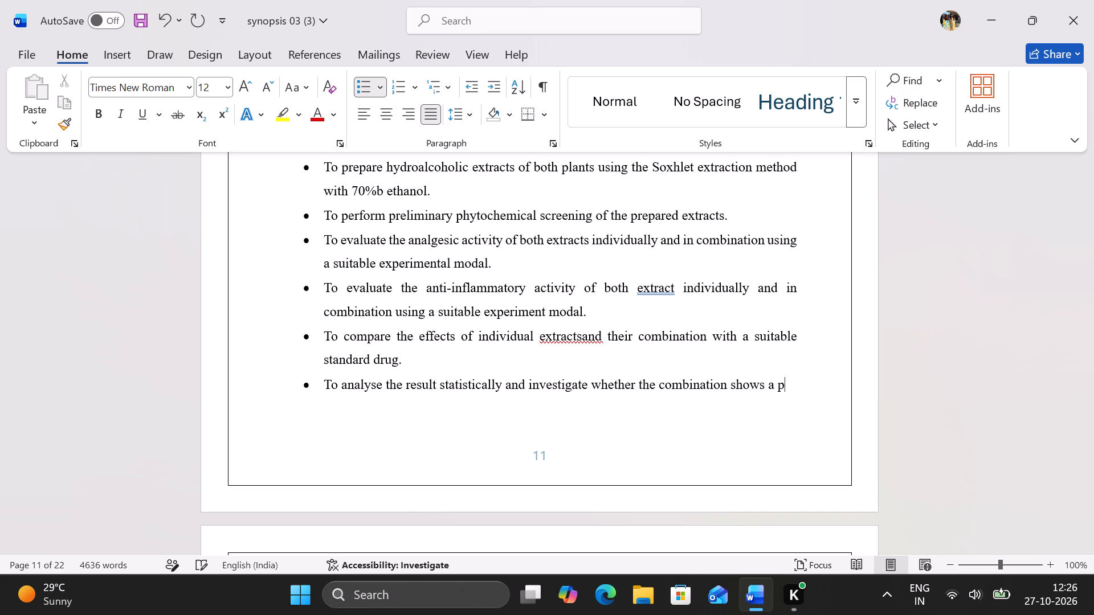
text(essible)
key(space)
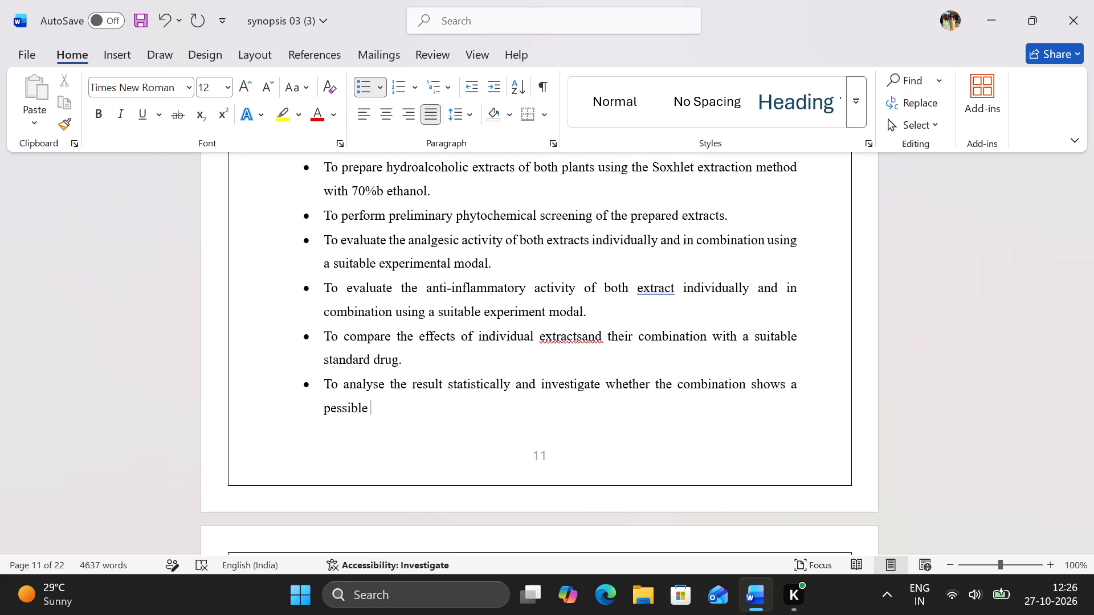
Finish the seventh objective with "synergistic effect.".
text(syne)
key(r)
key(g)
key(i)
text(stic)
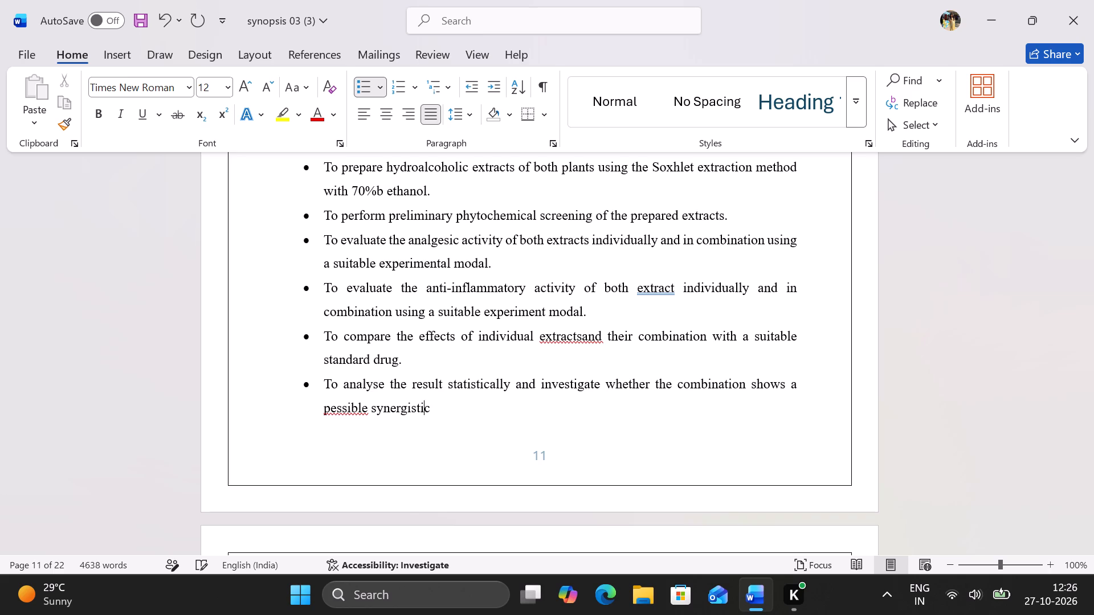
key(space)
text(effect)
key(period)
Remove the three empty paragraphs above the "MATERIALS AND METHODOLOGY" heading on page 12.
scroll(316, 381, down, 2)
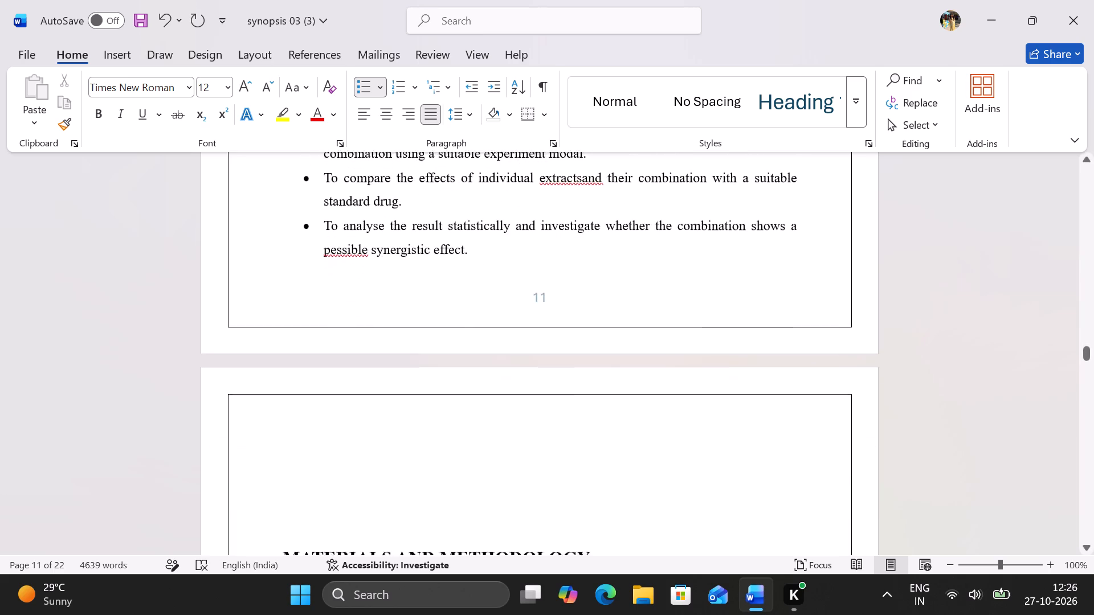
scroll(316, 381, down, 1)
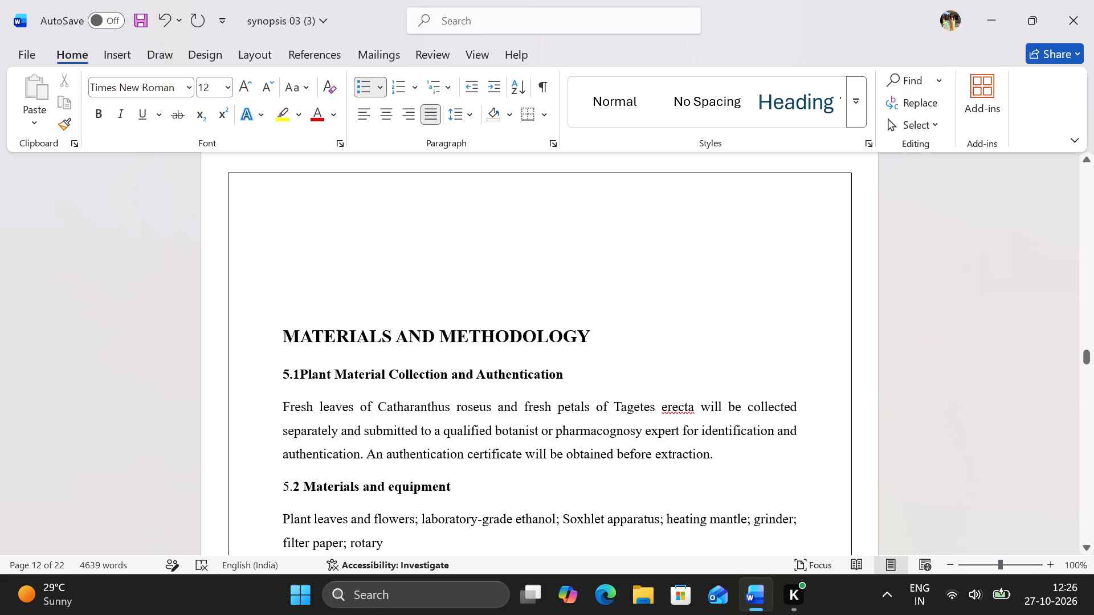
click(277, 334)
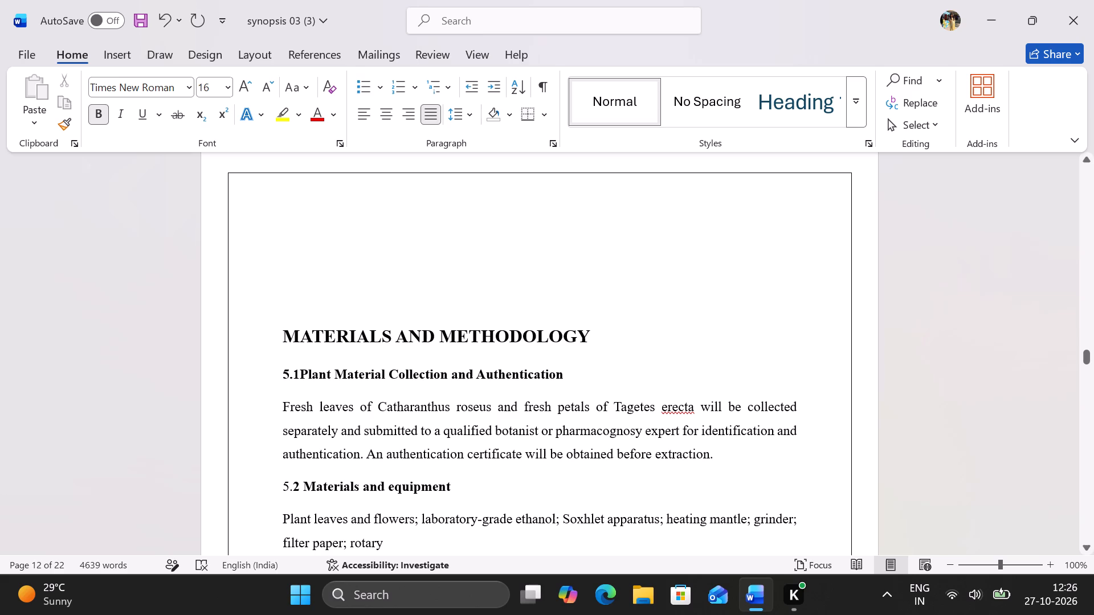
key(BackSpace)
key(BackSpace)
key(BackSpace)
Join the three broken paragraphs under "5.2 Materials and equipment" into one, with a space at each join.
scroll(277, 334, up, 1)
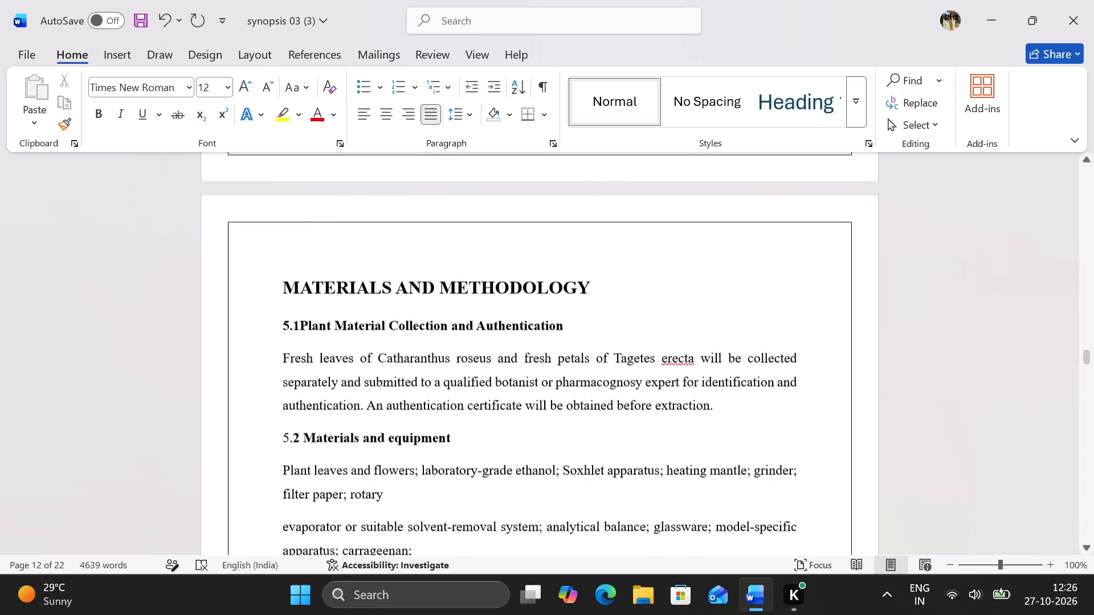
scroll(277, 334, up, 2)
scroll(277, 334, down, 1)
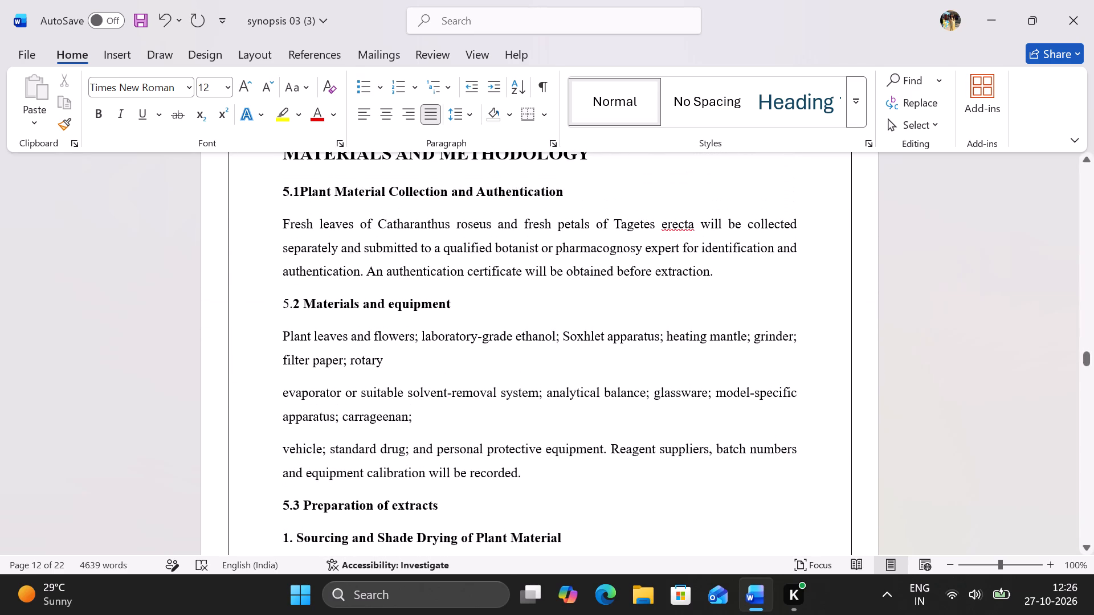
scroll(281, 322, down, 1)
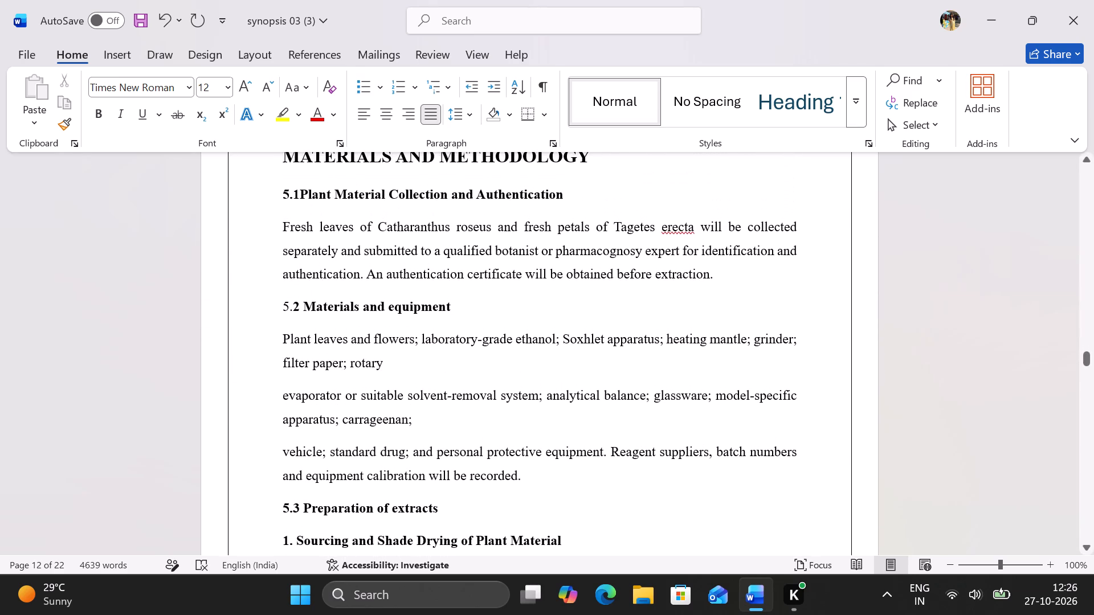
scroll(281, 322, down, 1)
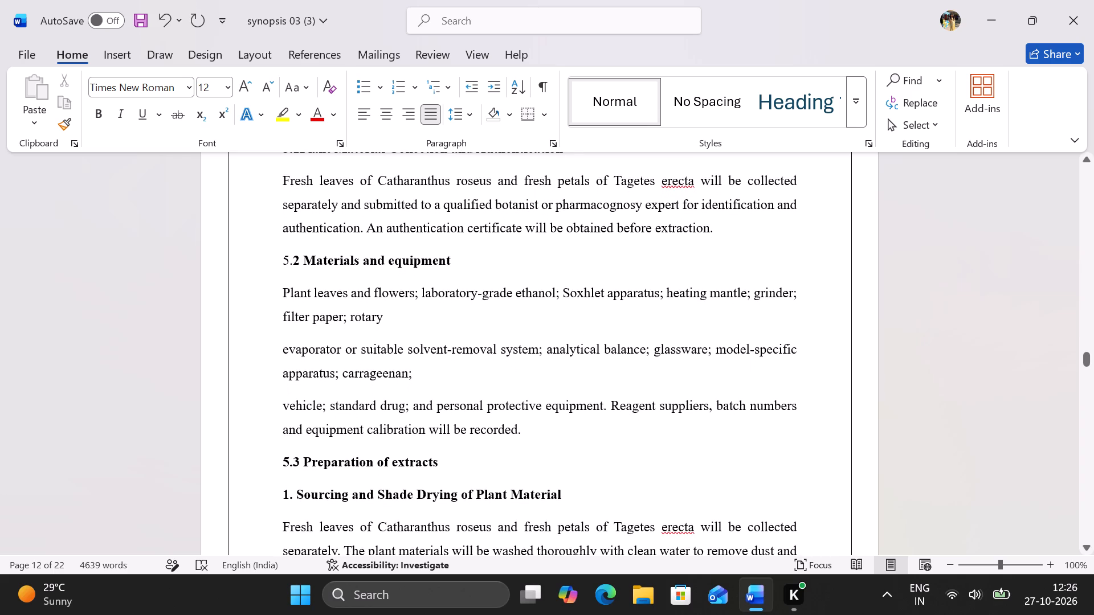
click(276, 347)
key(BackSpace)
key(space)
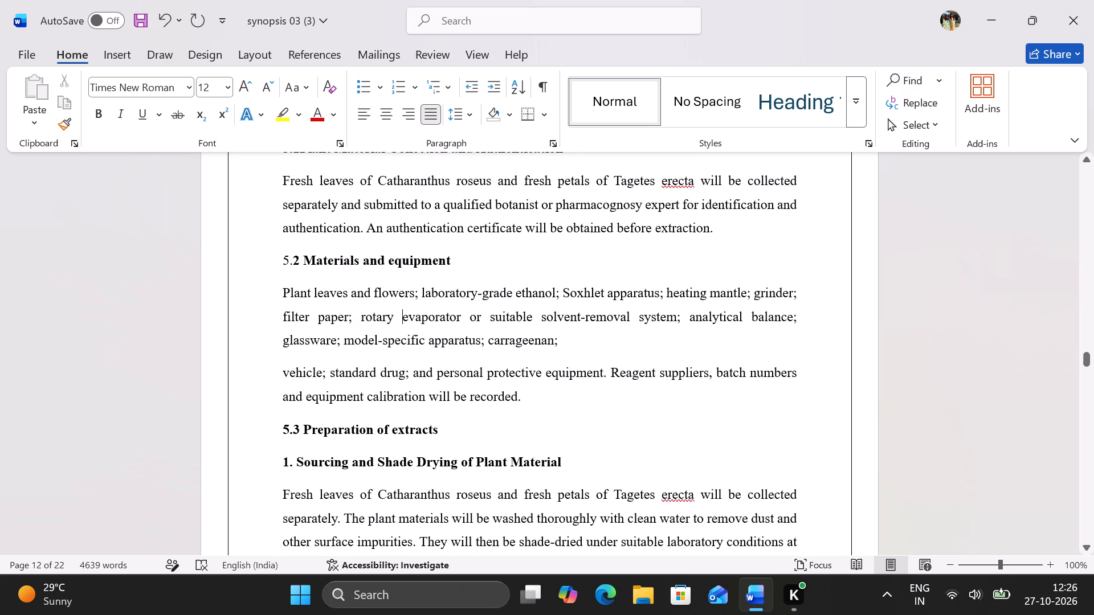
click(280, 371)
key(BackSpace)
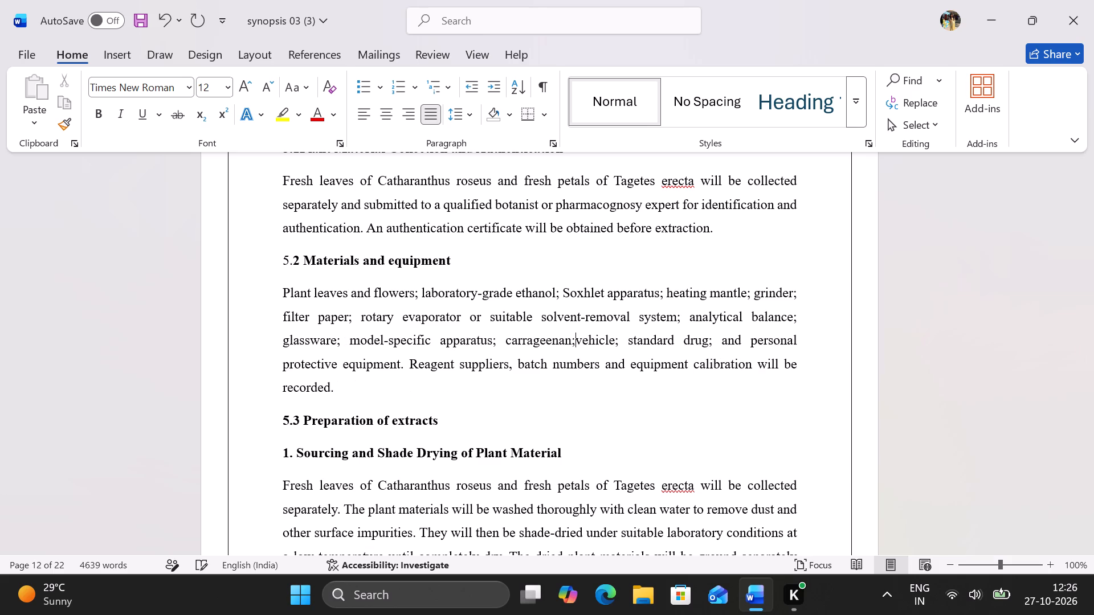
key(space)
Review the text and spacing on page 12, from the section 5.1 heading through "2. Soxhlet Extraction".
scroll(280, 371, down, 1)
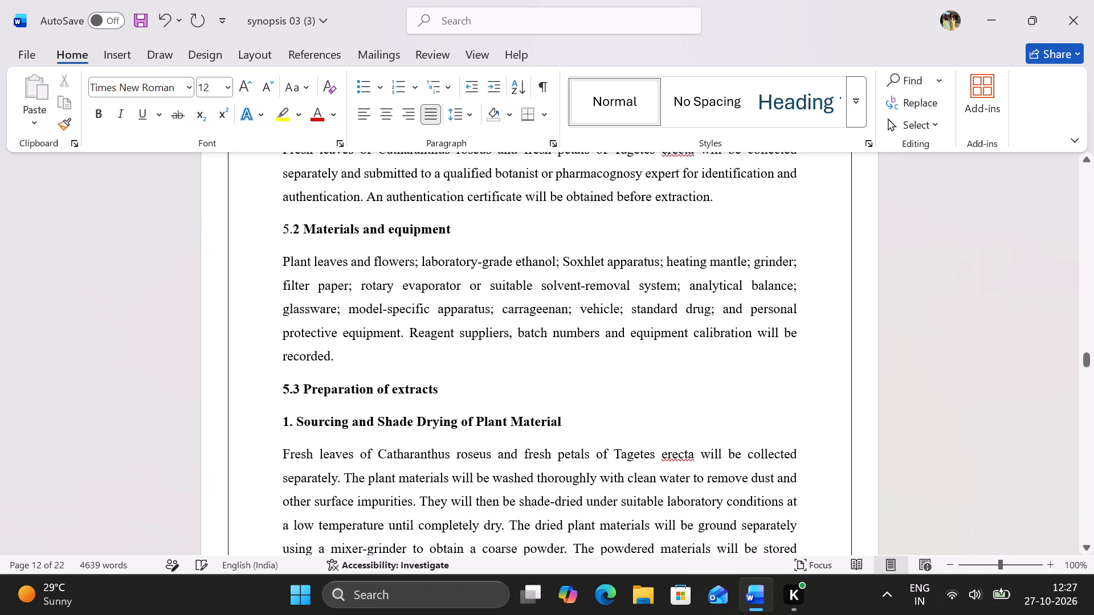
scroll(280, 371, down, 2)
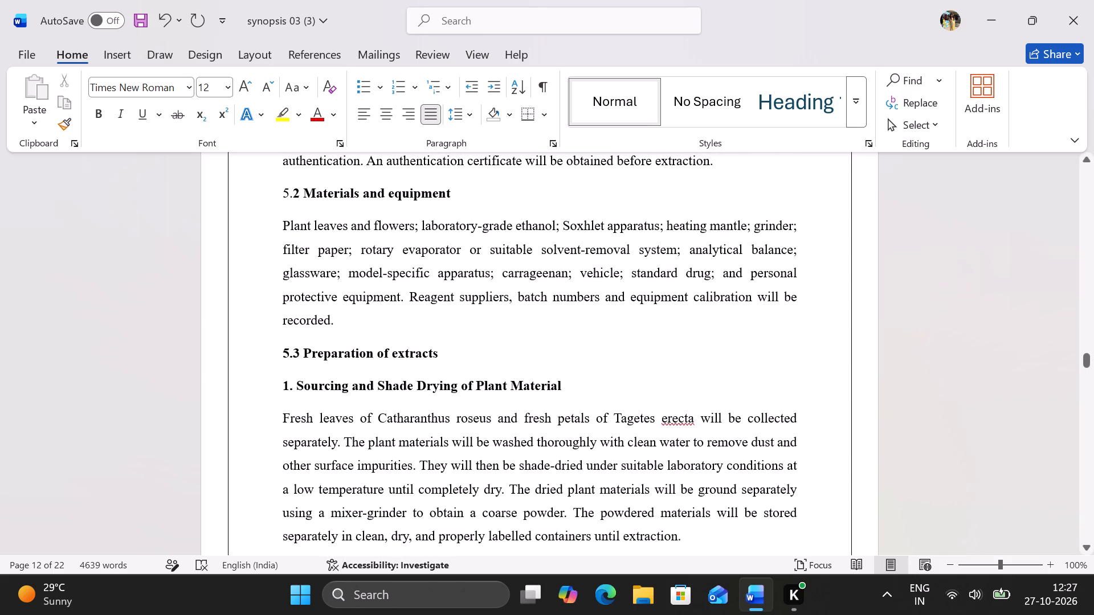
scroll(280, 371, down, 2)
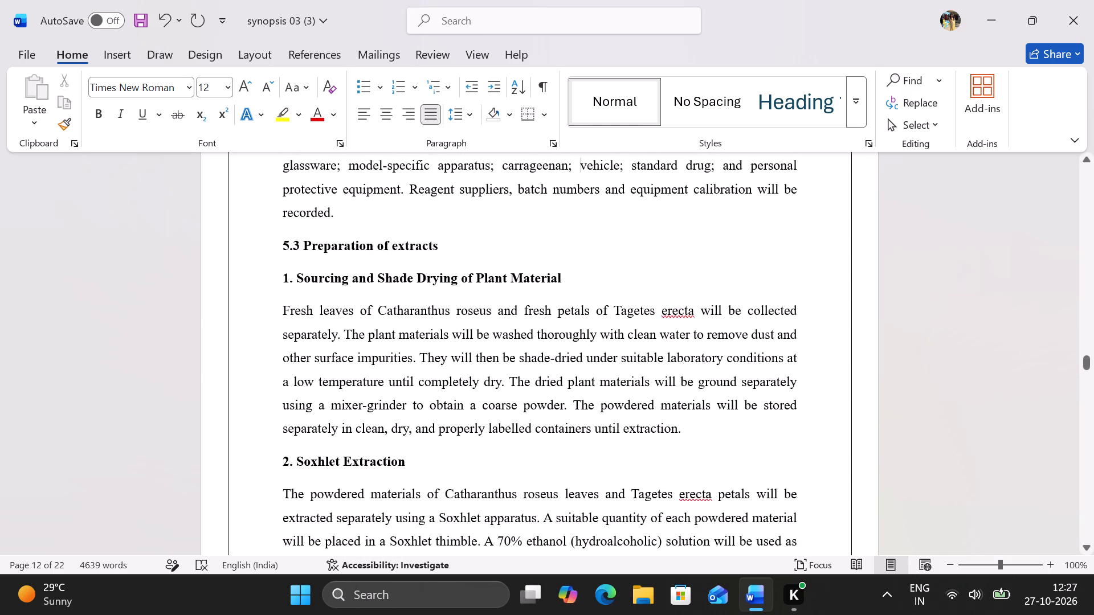
scroll(280, 371, down, 3)
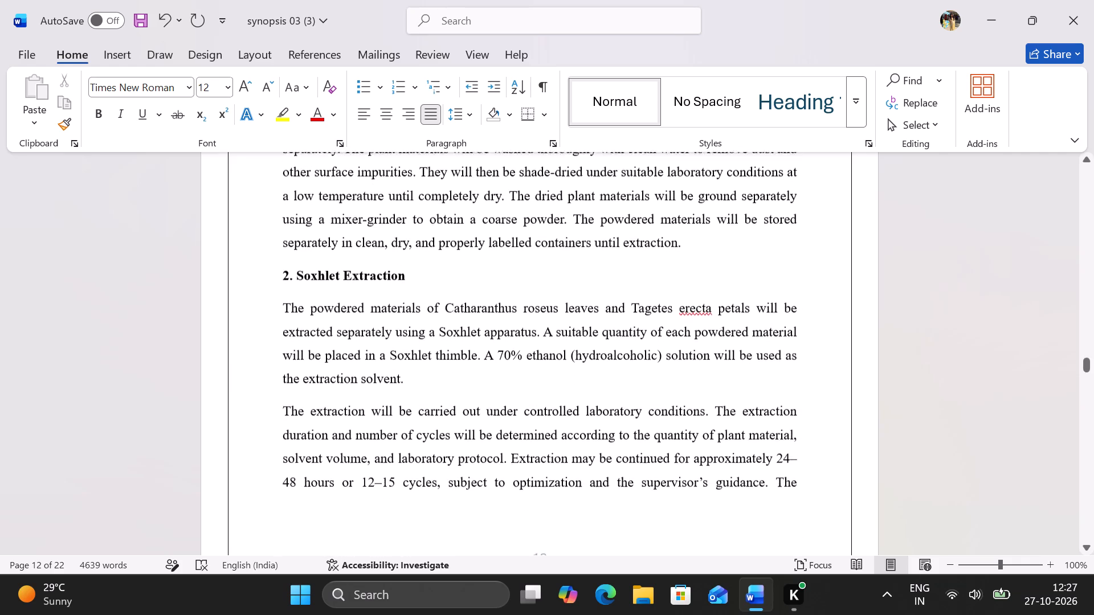
scroll(280, 371, down, 2)
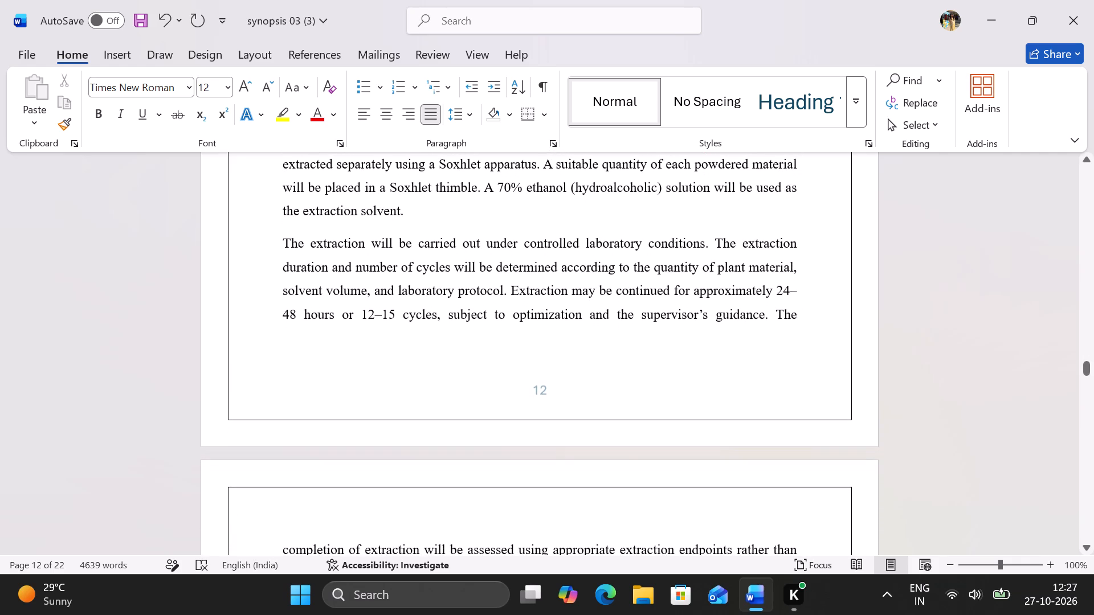
scroll(280, 371, up, 5)
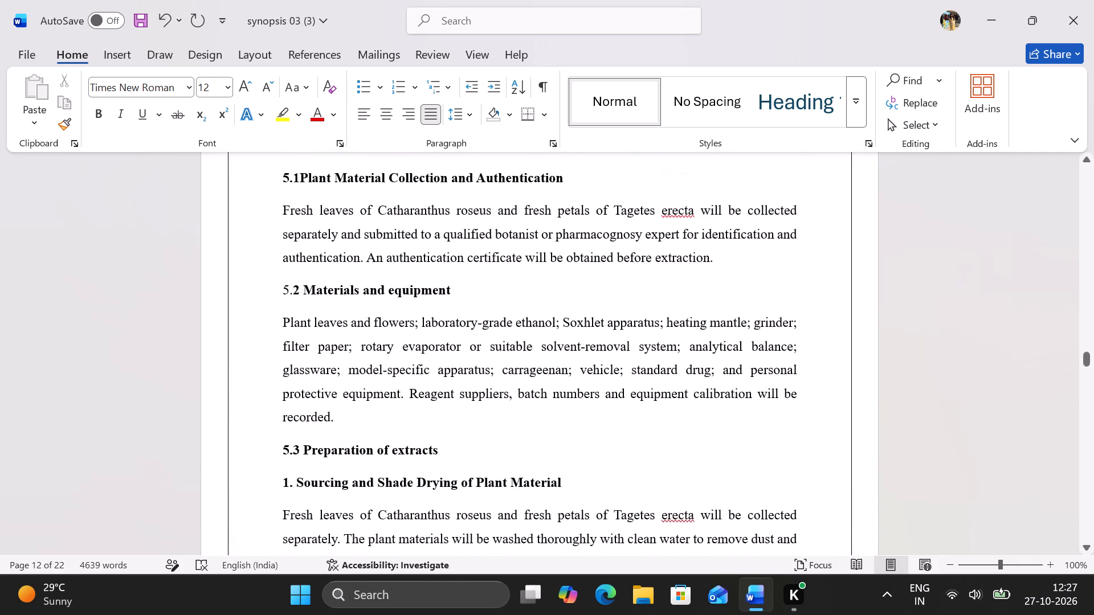
scroll(280, 371, up, 1)
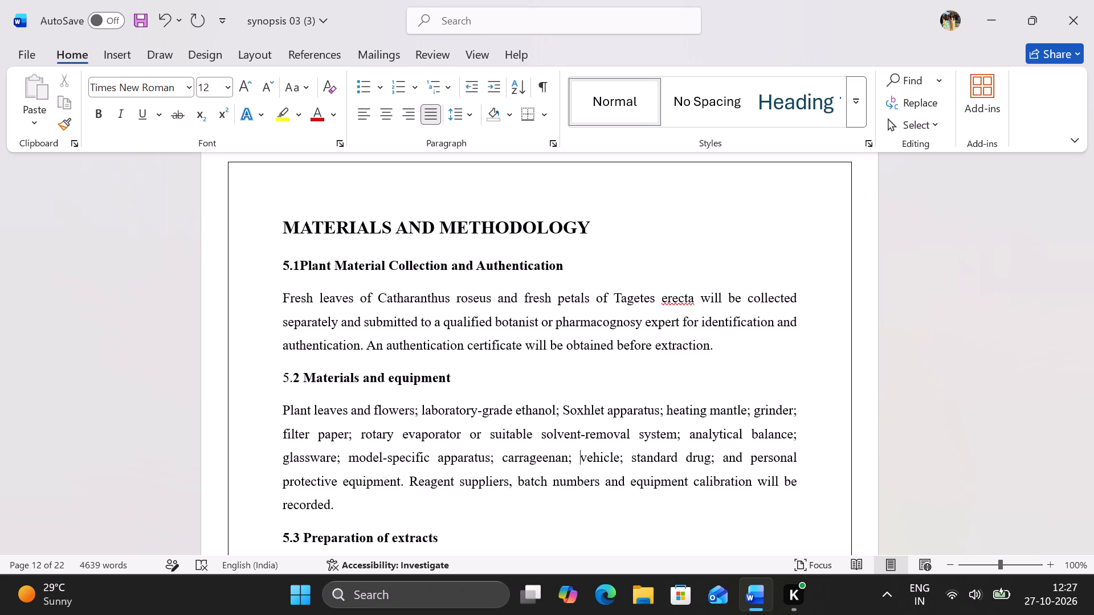
Look through the methodology from section 5.1 to the "5.13 JUSTIFICATION OF WORK" heading on page 14.
scroll(280, 371, down, 1)
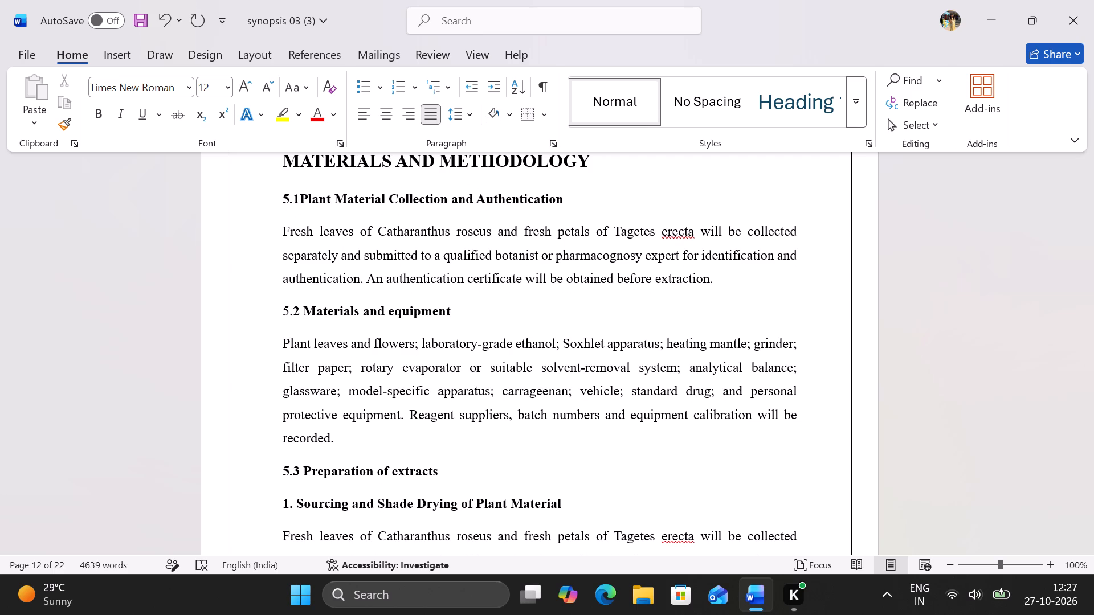
scroll(280, 371, down, 1)
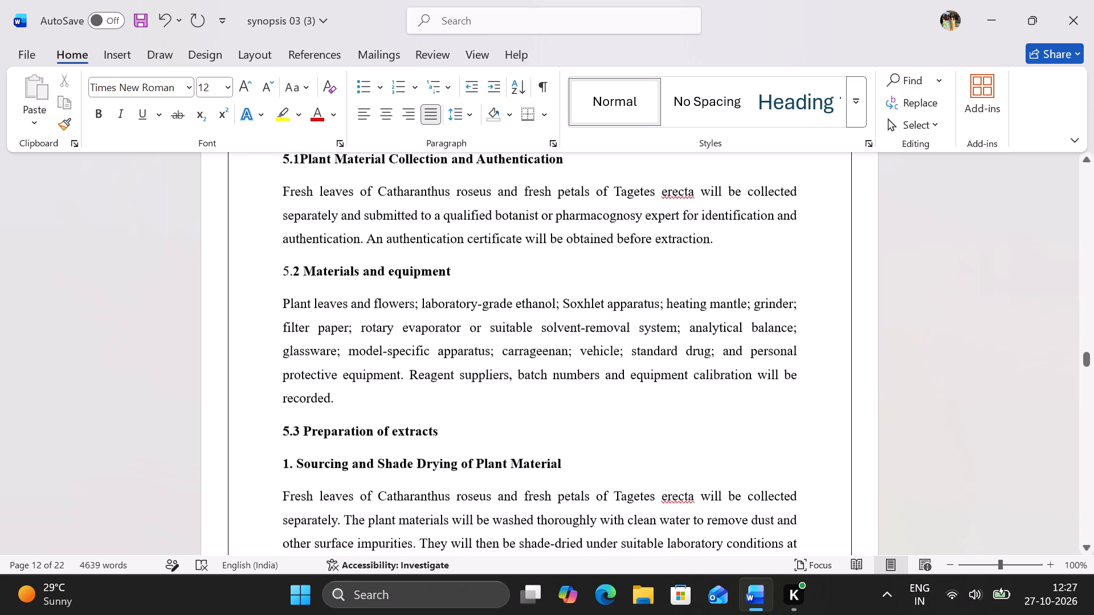
scroll(280, 371, down, 3)
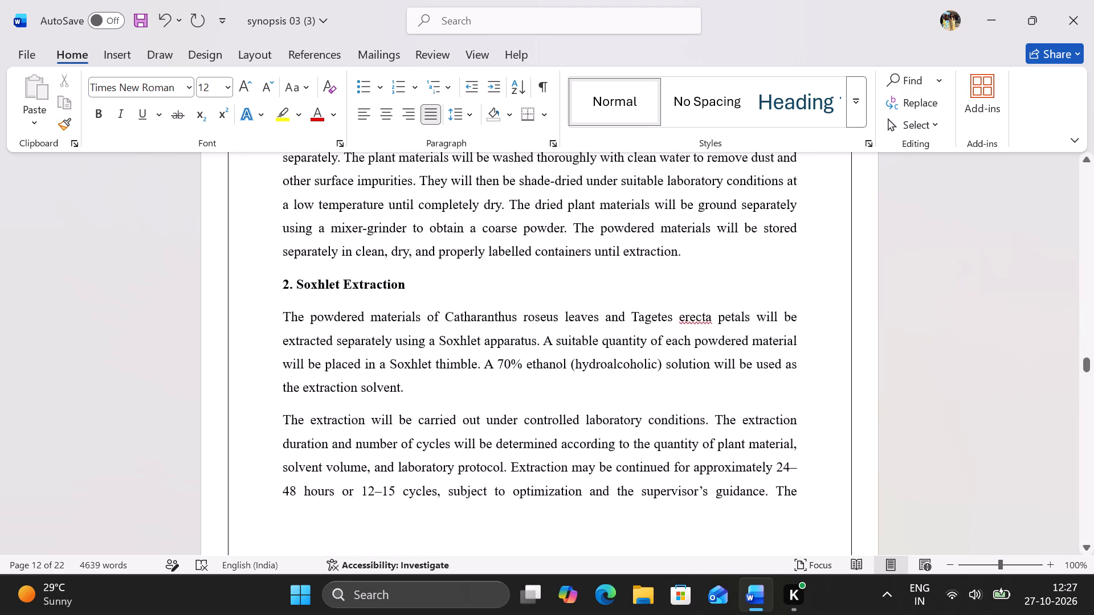
scroll(280, 371, down, 3)
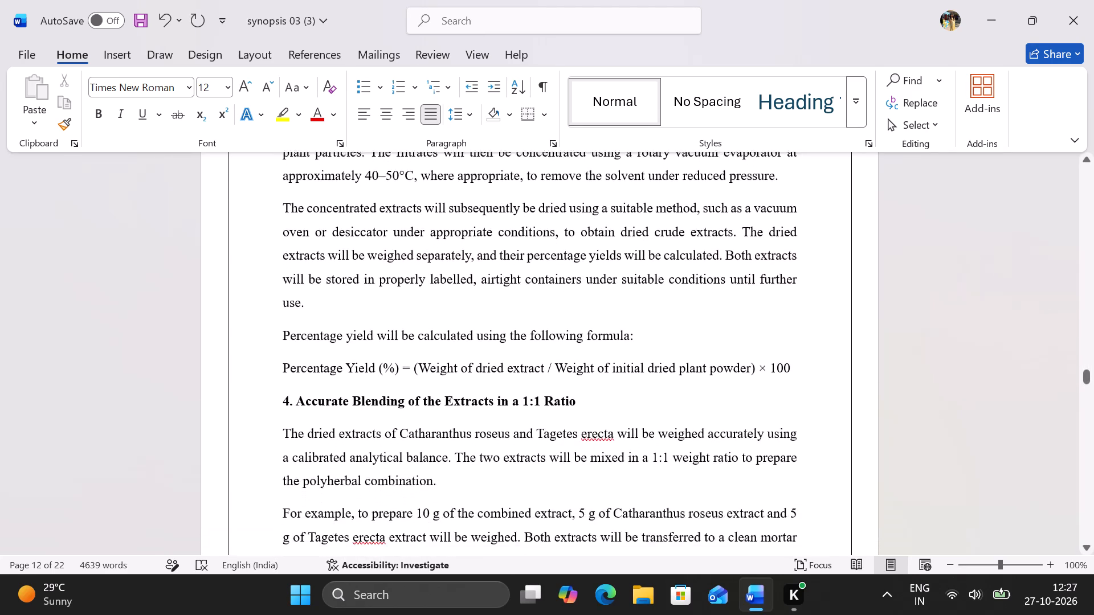
scroll(280, 371, down, 5)
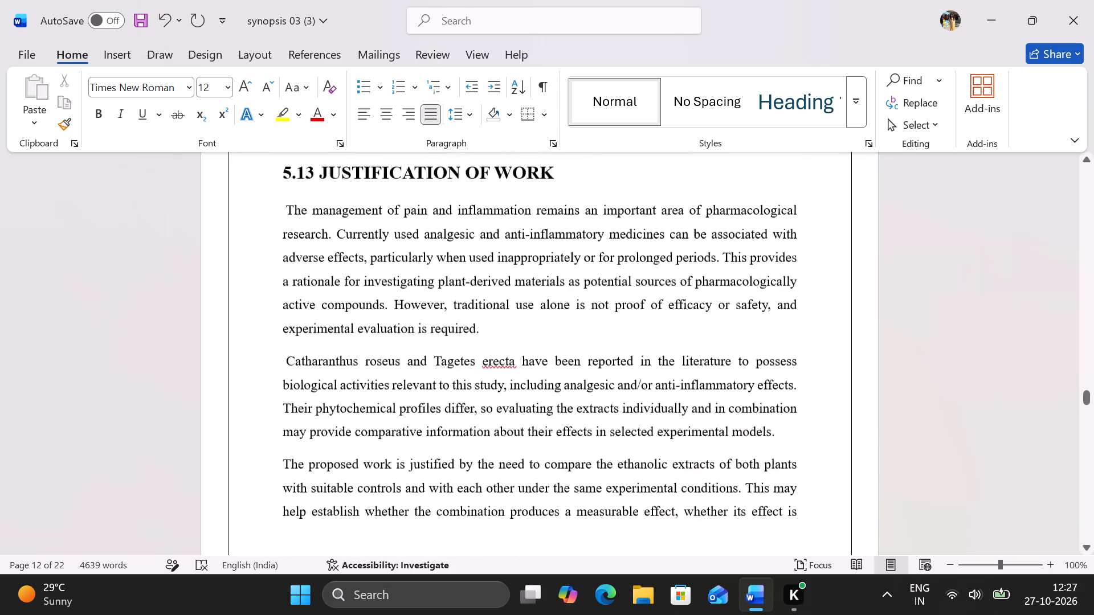
Read the "5.13 JUSTIFICATION OF WORK" section across pages 14 and 15.
scroll(280, 371, up, 3)
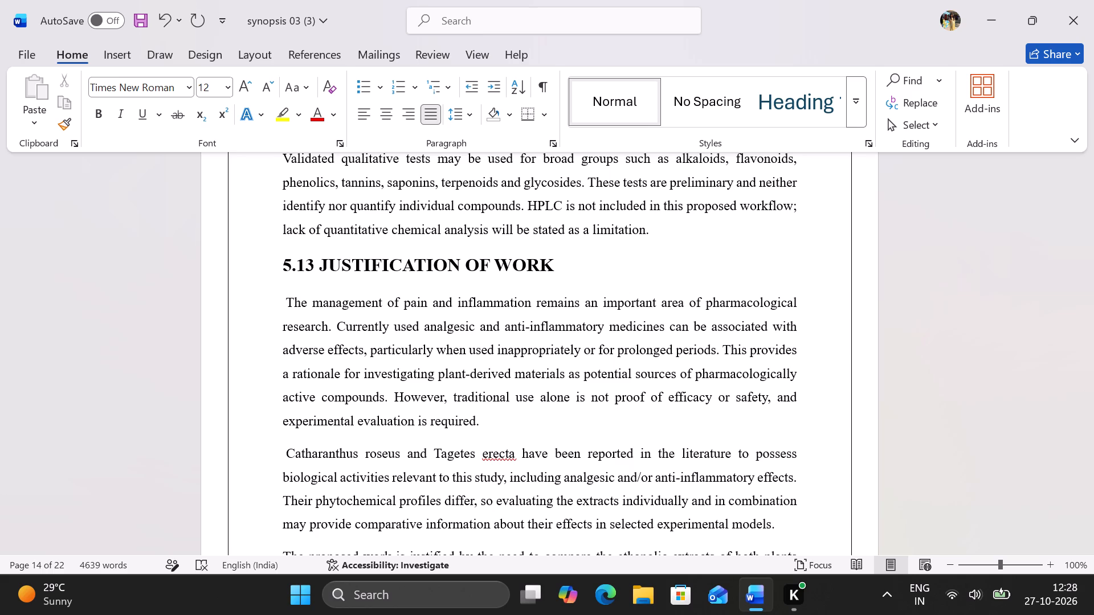
scroll(218, 309, down, 1)
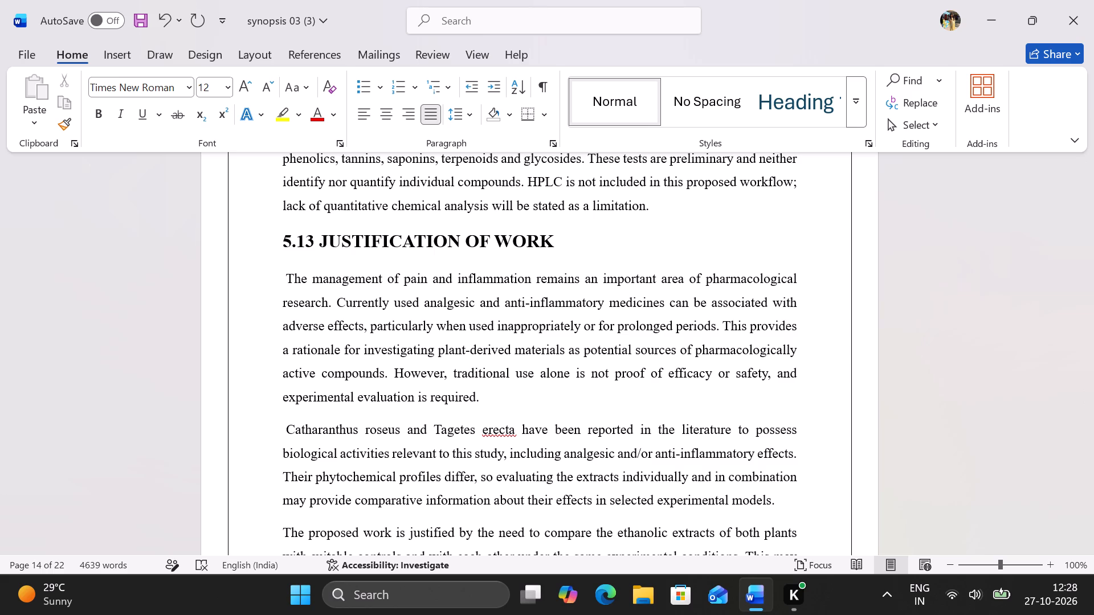
scroll(218, 309, down, 1)
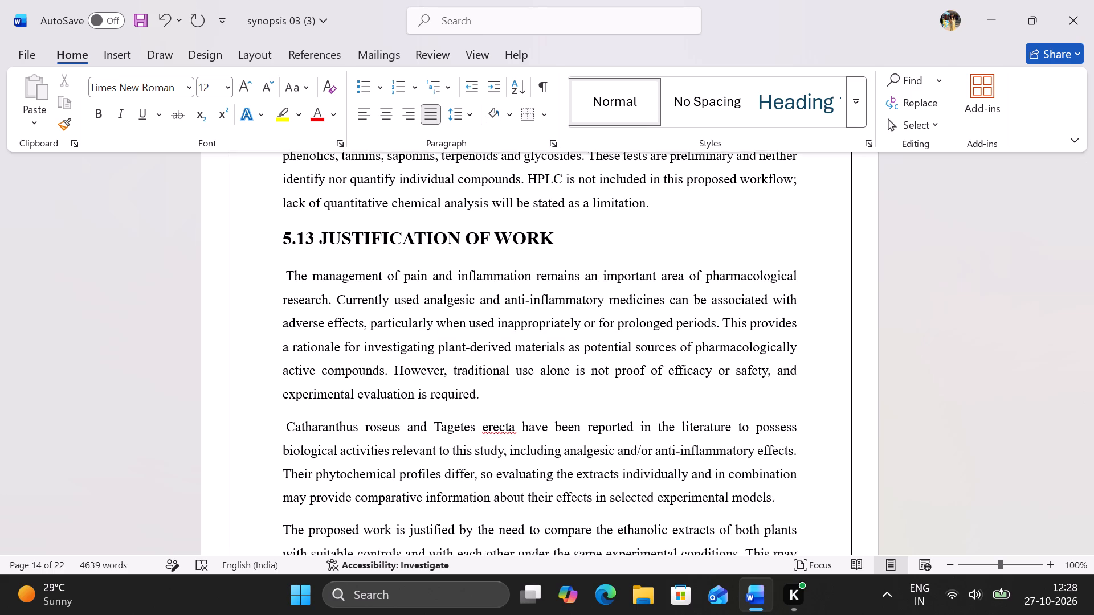
scroll(218, 309, down, 1)
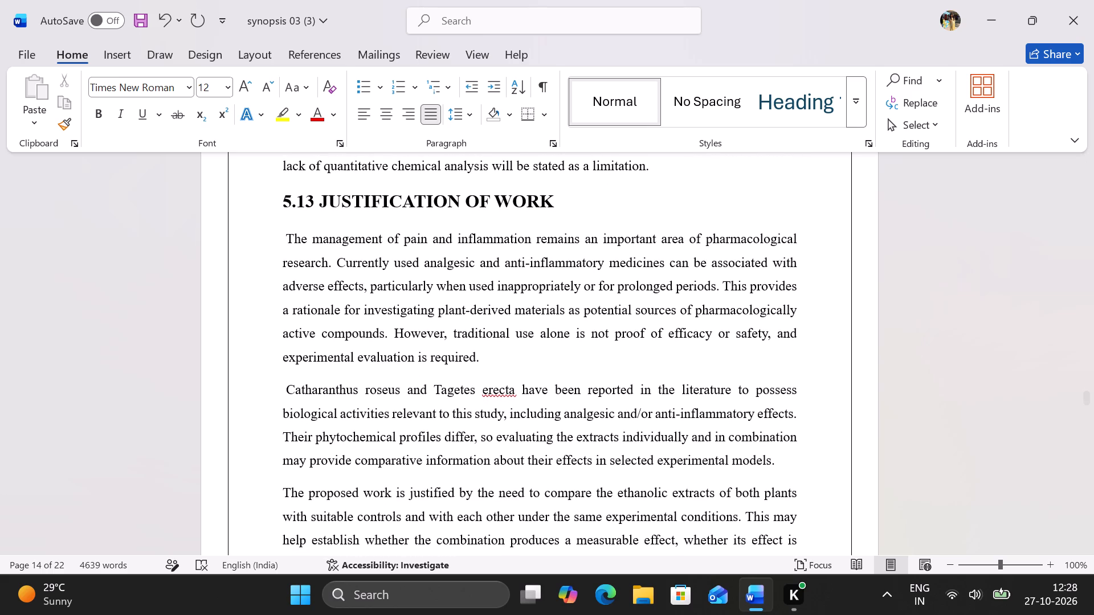
scroll(218, 309, down, 1)
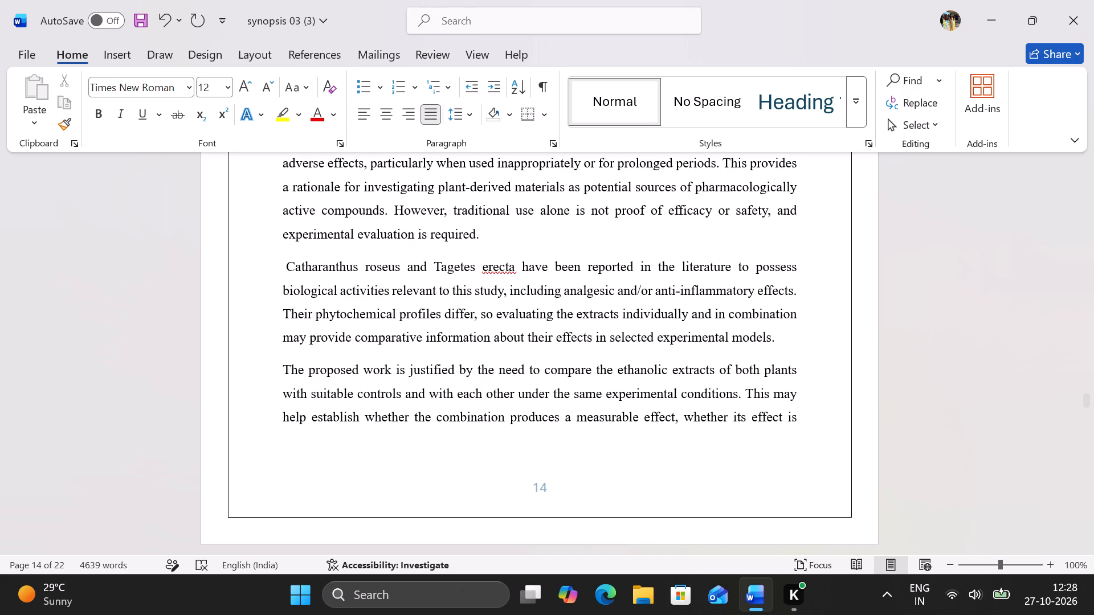
scroll(218, 309, down, 1)
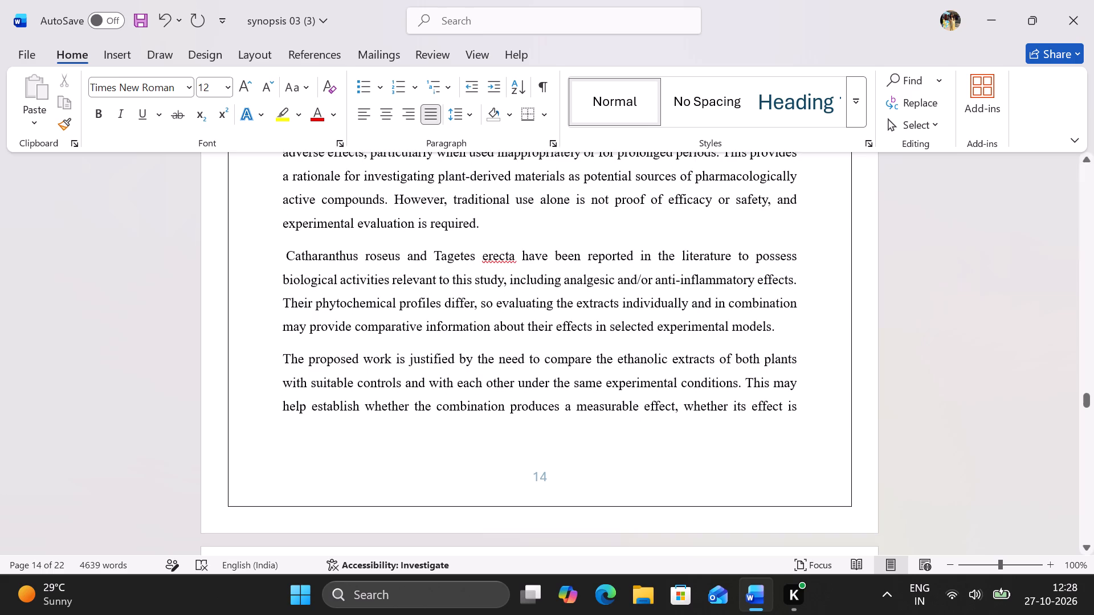
scroll(218, 309, down, 1)
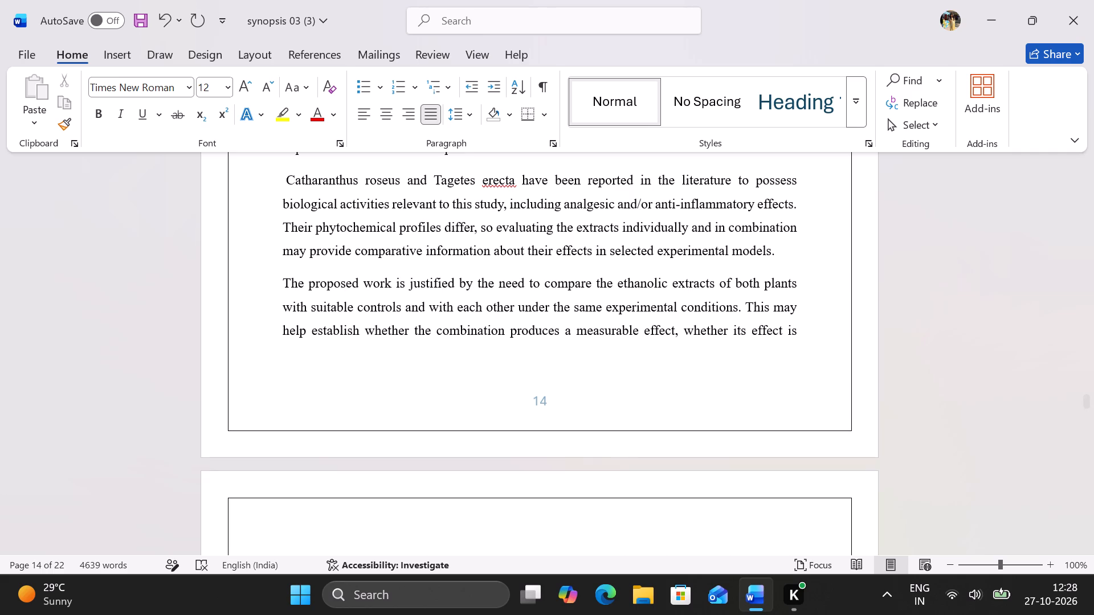
scroll(218, 309, down, 1)
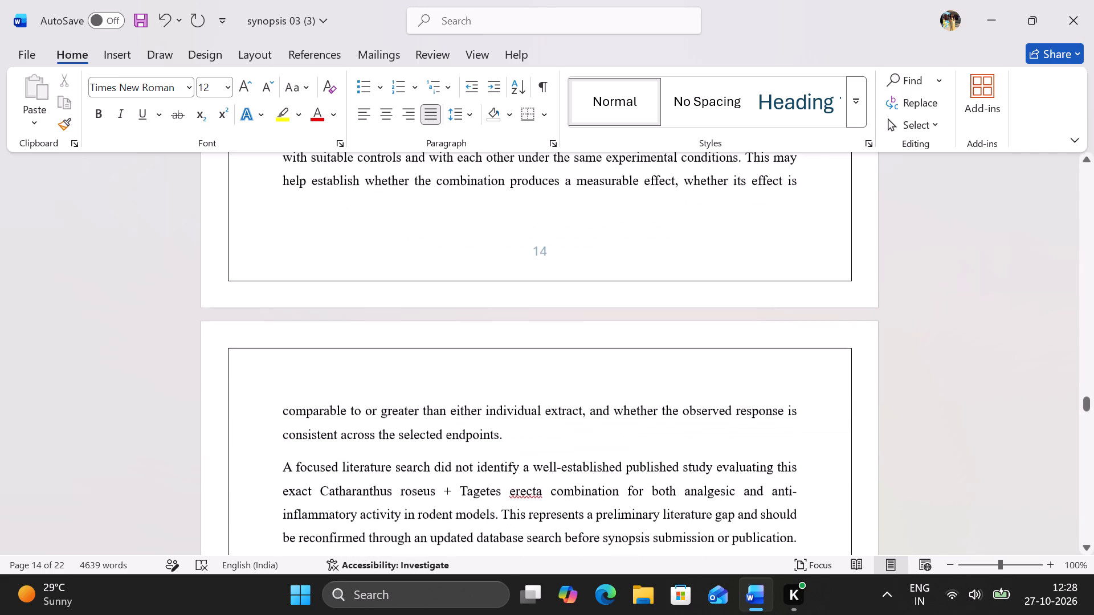
scroll(218, 309, down, 1)
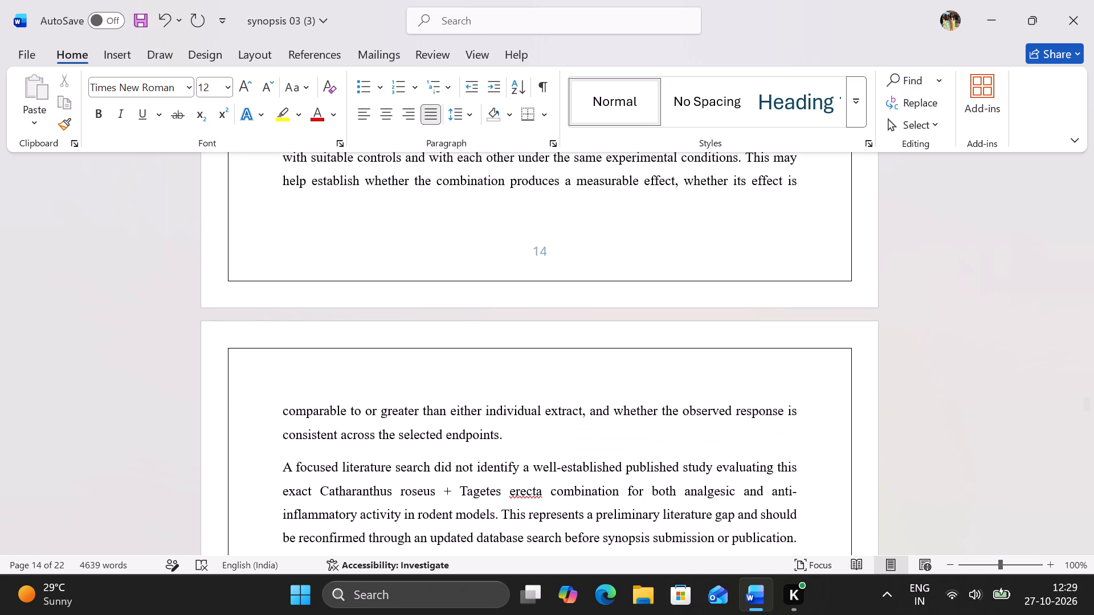
scroll(218, 309, down, 1)
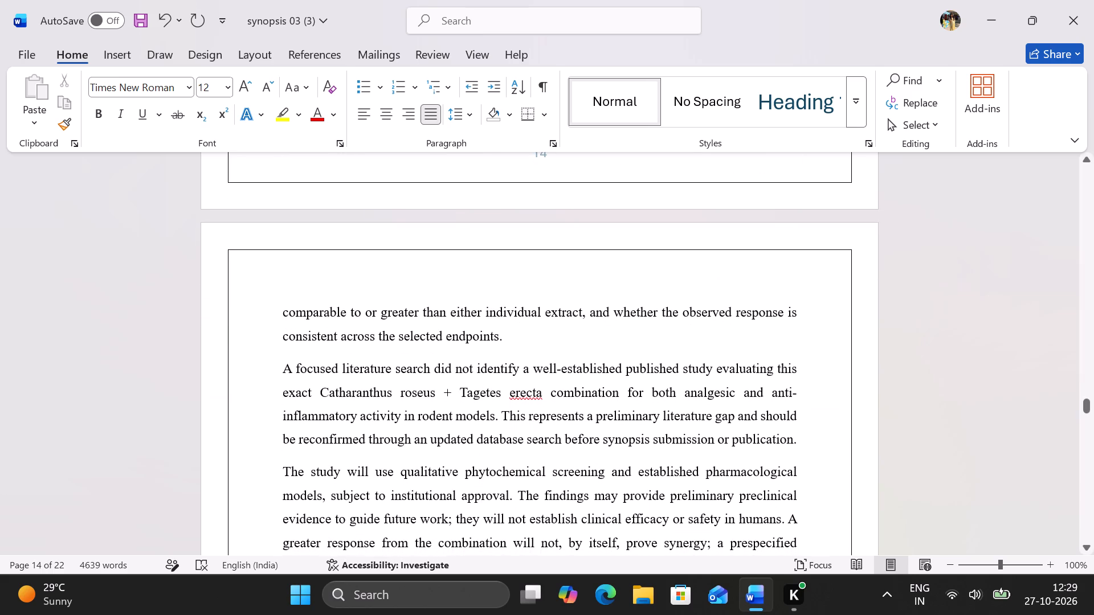
scroll(218, 309, down, 1)
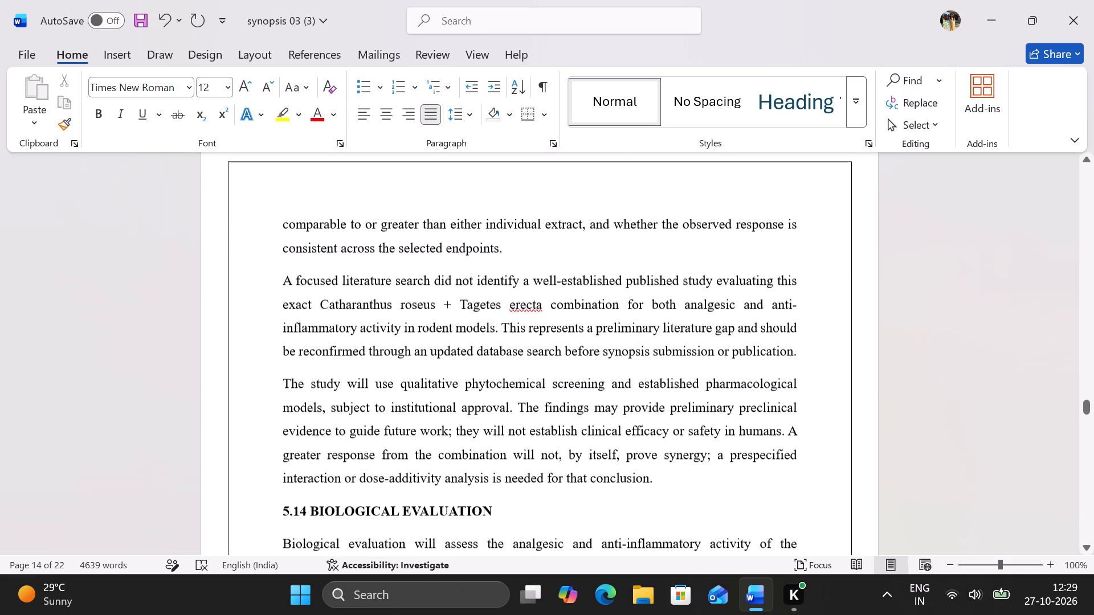
Read the "5.14 BIOLOGICAL EVALUATION" section on page 15, through the start of "B. Analgesic evaluation".
scroll(218, 309, down, 1)
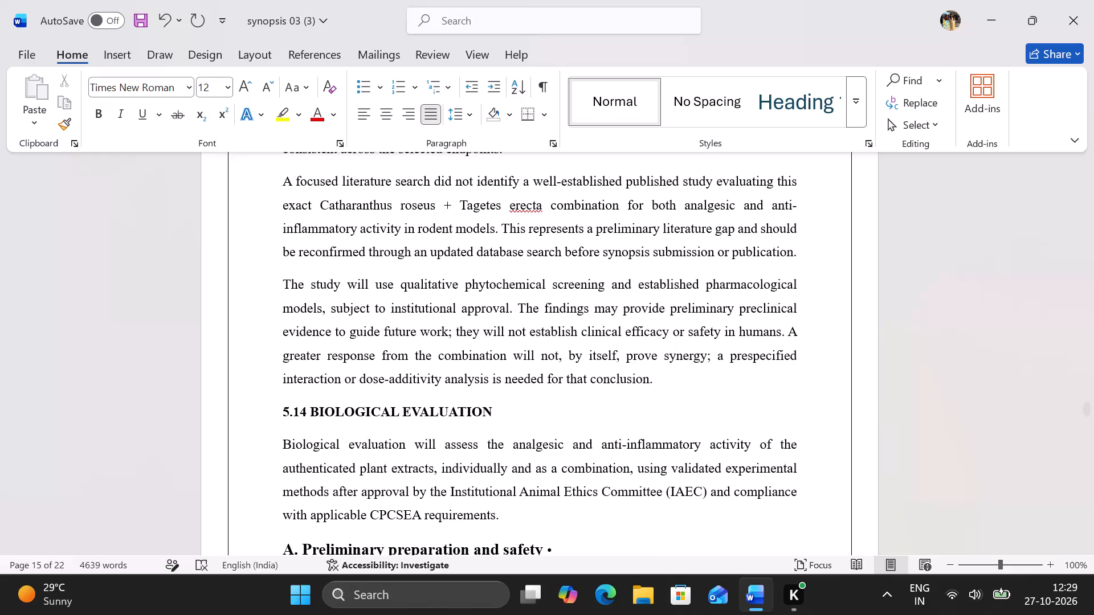
scroll(218, 309, down, 1)
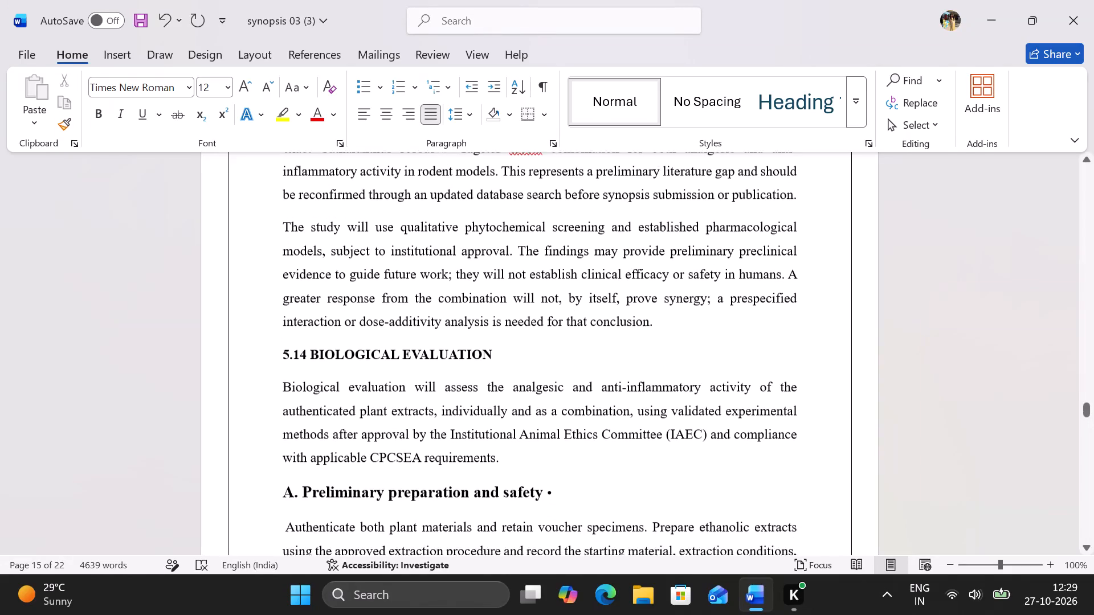
scroll(218, 309, down, 3)
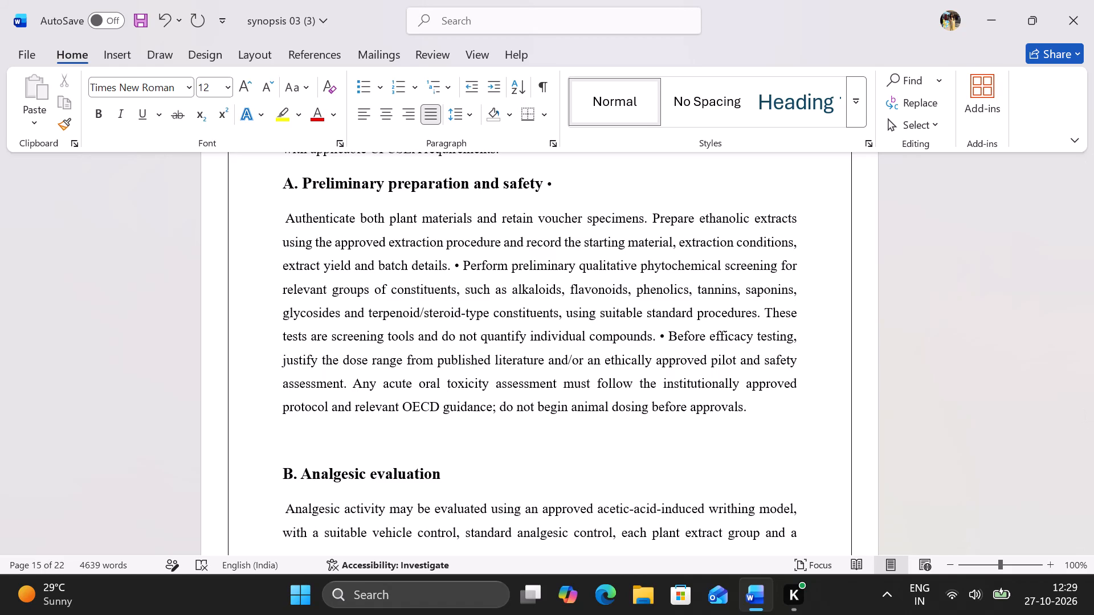
scroll(218, 309, down, 1)
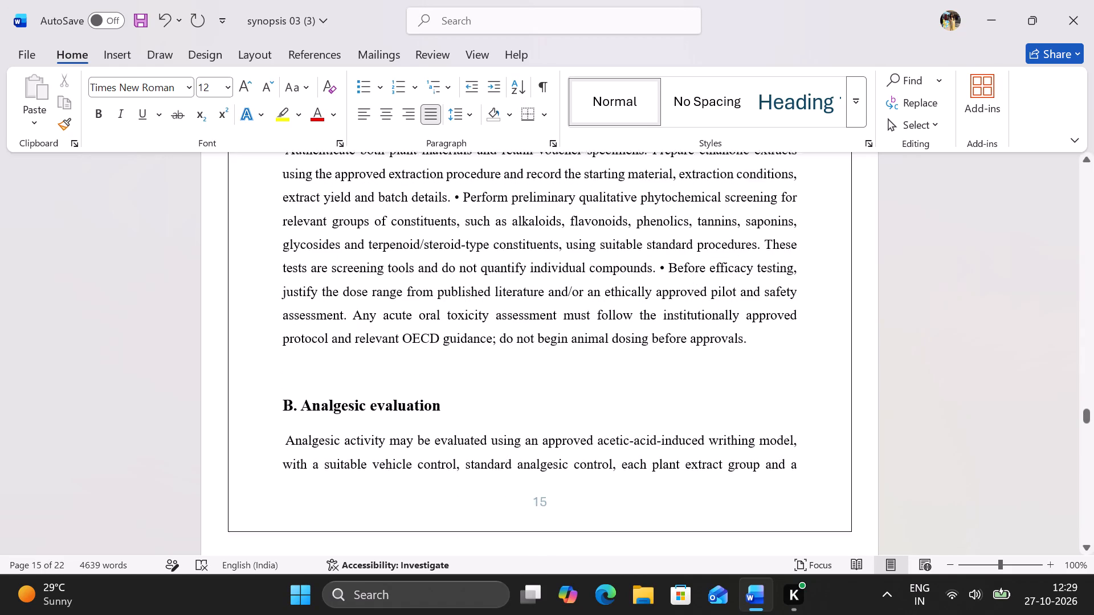
scroll(218, 309, down, 2)
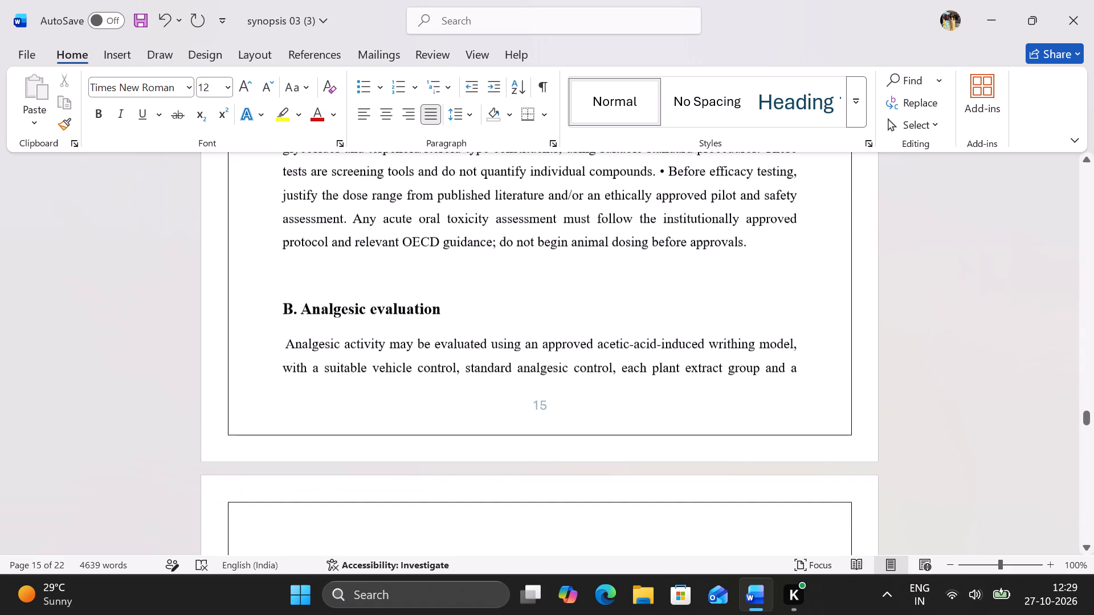
scroll(218, 309, down, 2)
Go back to page 12 and reread the extract preparation text from "2. Soxhlet Extraction" into "3. Concentration and Drying of the Extracts".
scroll(218, 309, up, 4)
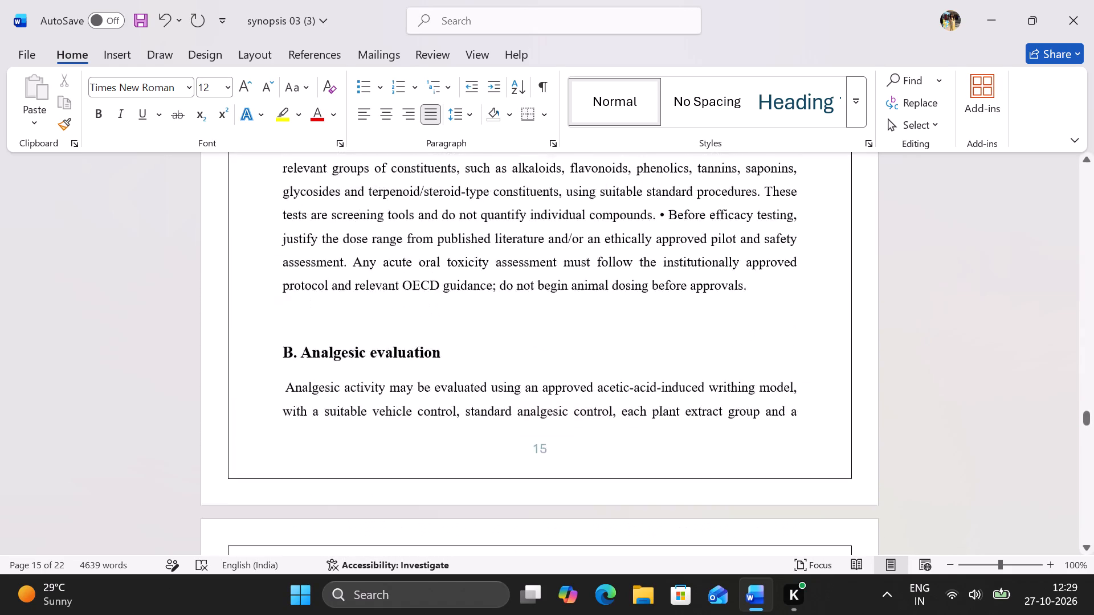
scroll(218, 309, up, 8)
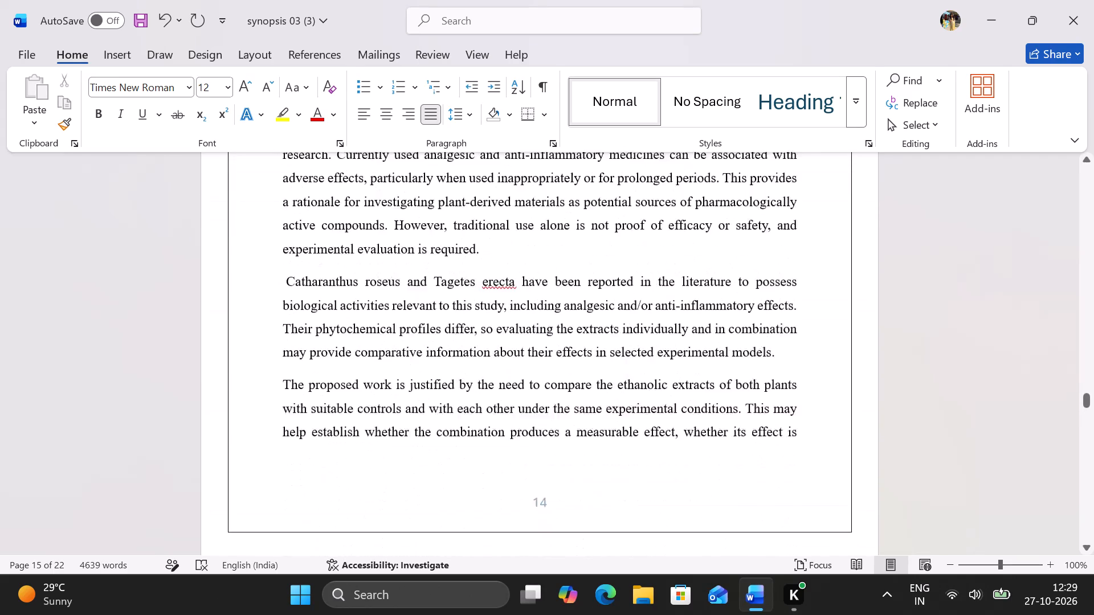
scroll(218, 309, up, 6)
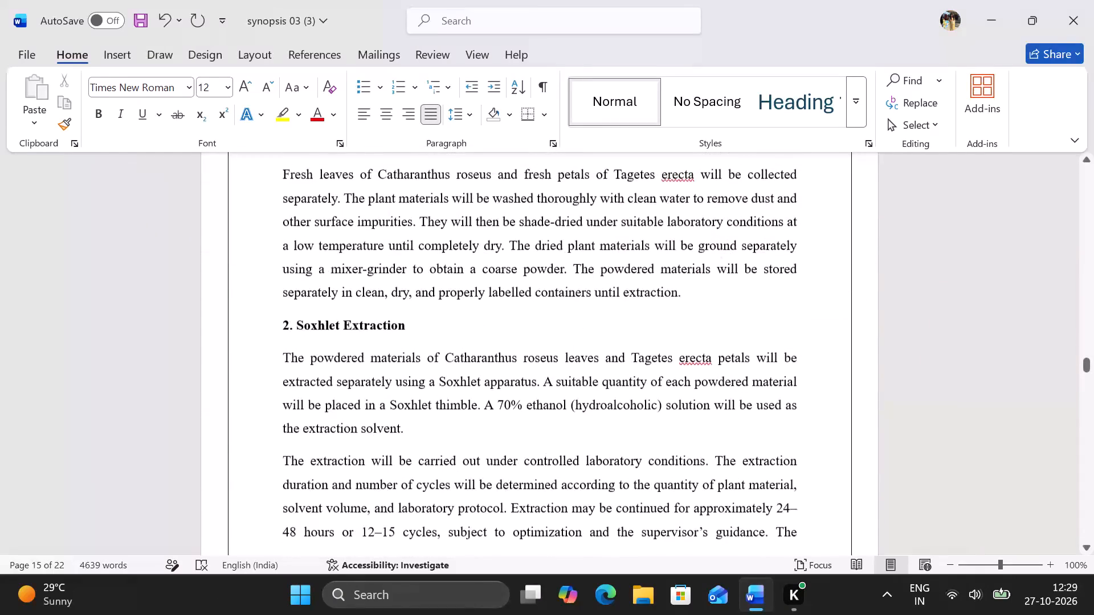
scroll(218, 309, up, 2)
scroll(218, 309, down, 2)
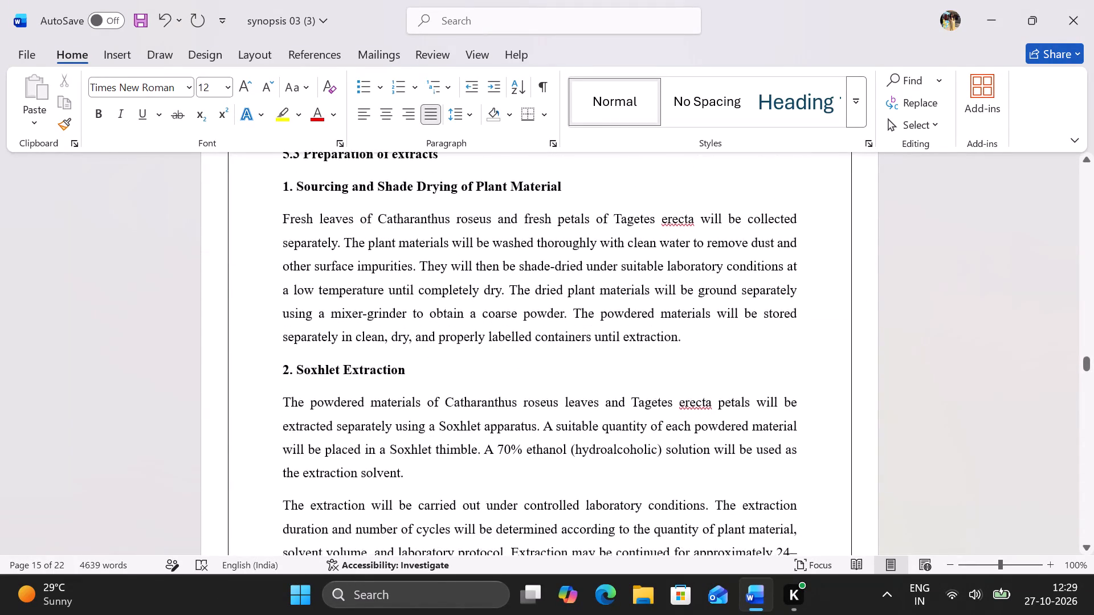
scroll(218, 309, down, 2)
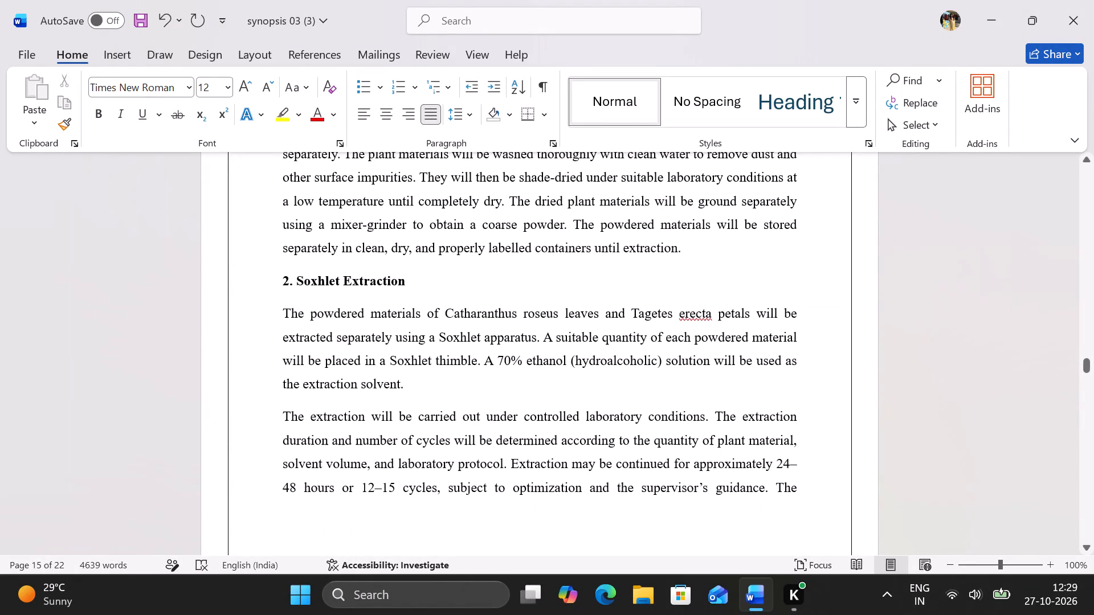
scroll(218, 309, down, 1)
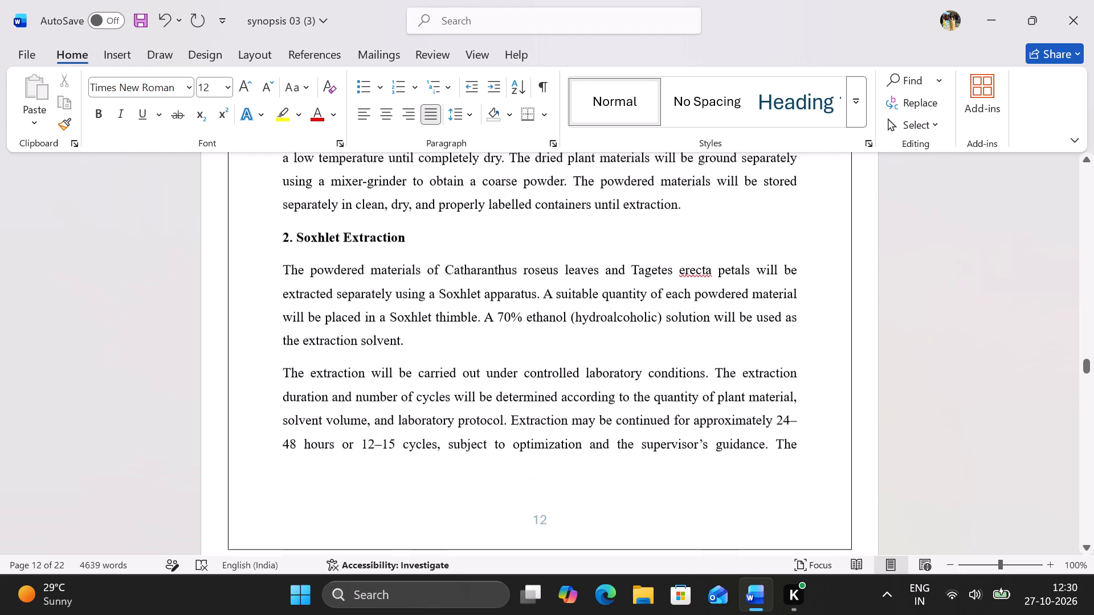
scroll(218, 309, down, 2)
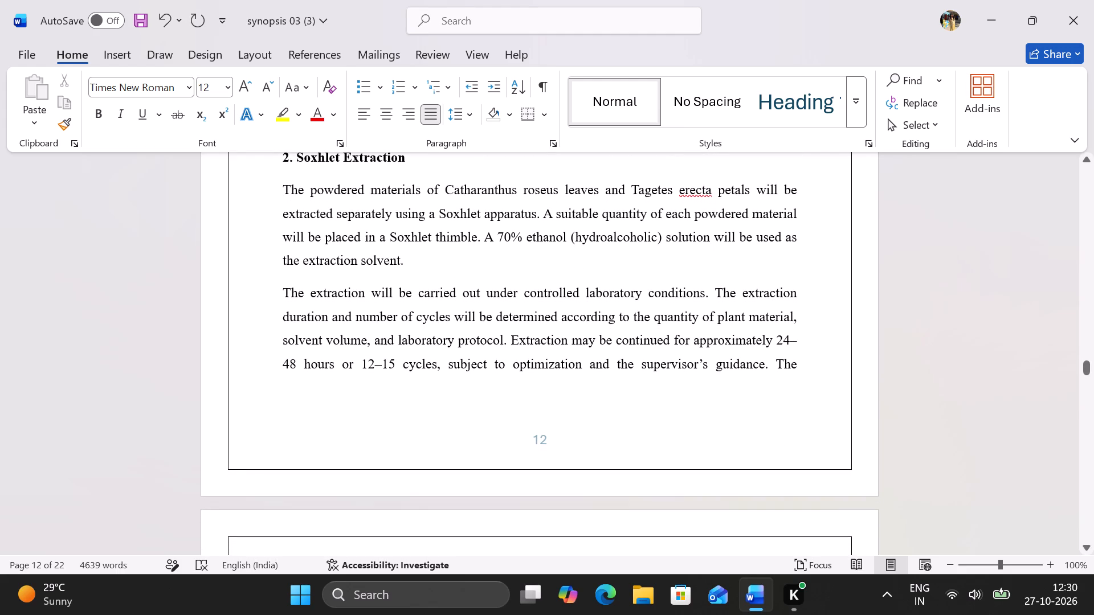
scroll(218, 309, down, 1)
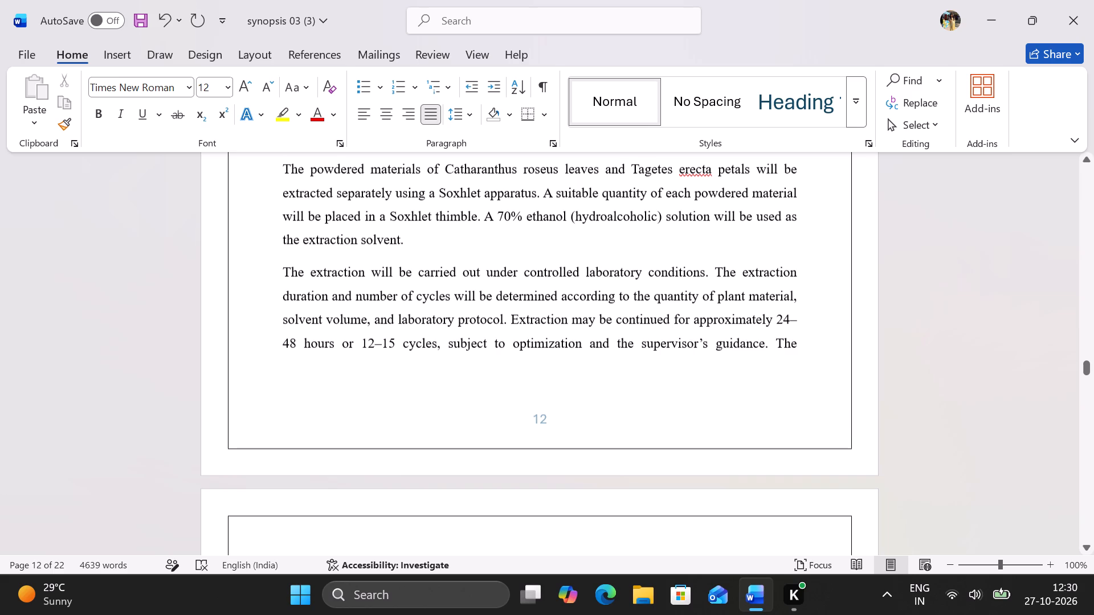
scroll(218, 309, down, 3)
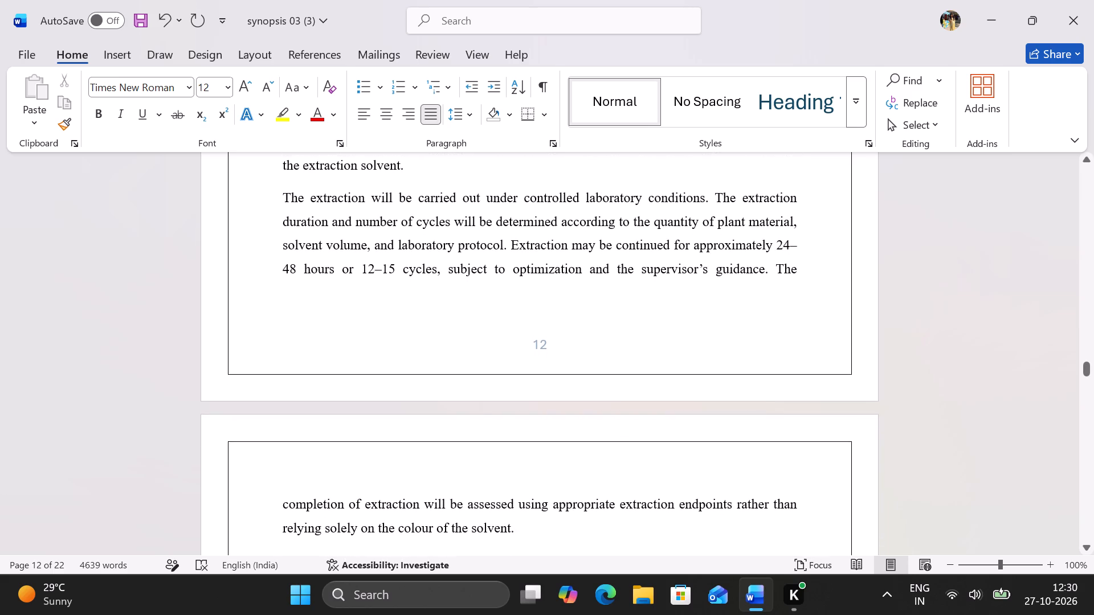
scroll(218, 309, down, 2)
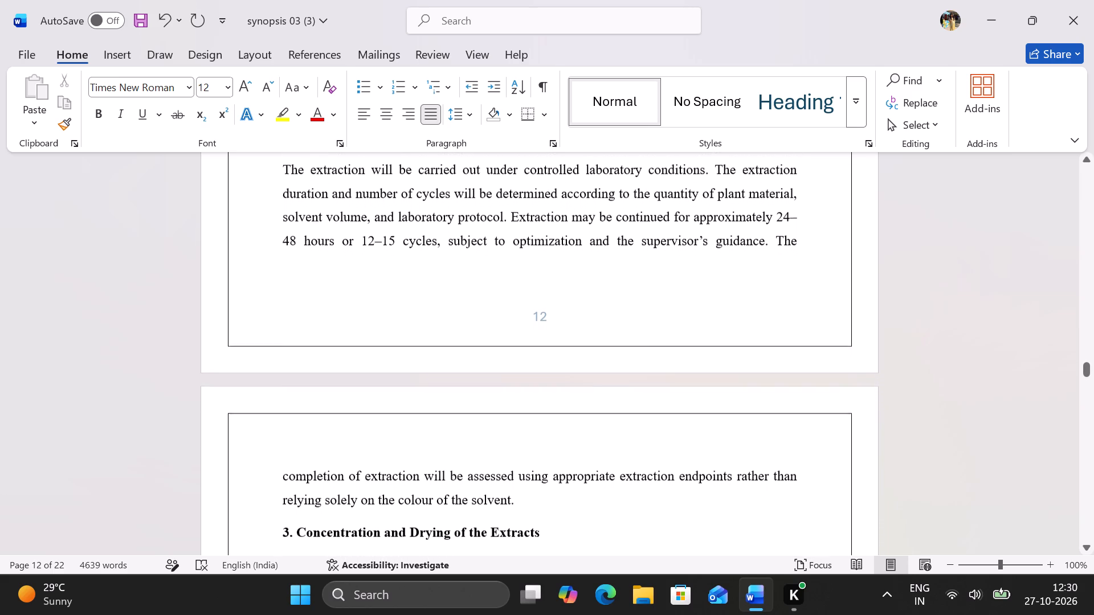
scroll(218, 309, down, 2)
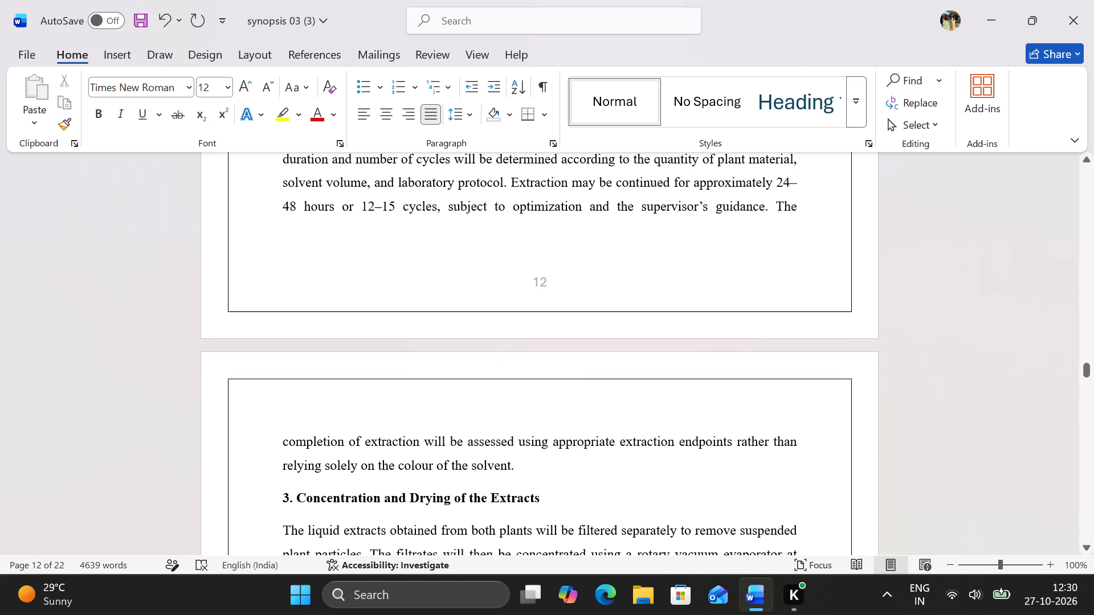
scroll(218, 309, down, 2)
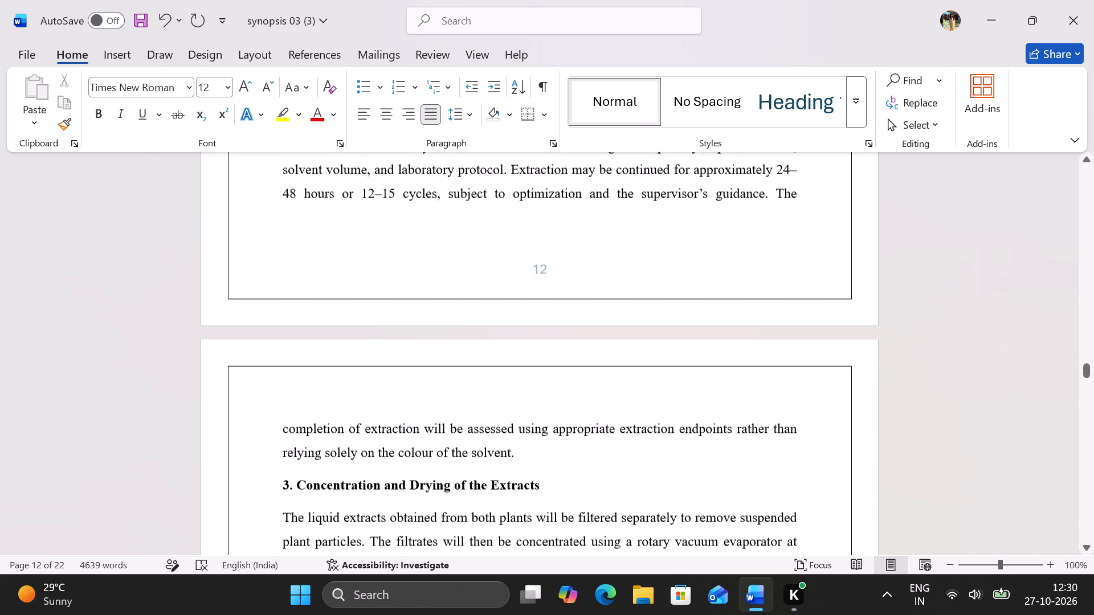
scroll(218, 309, down, 1)
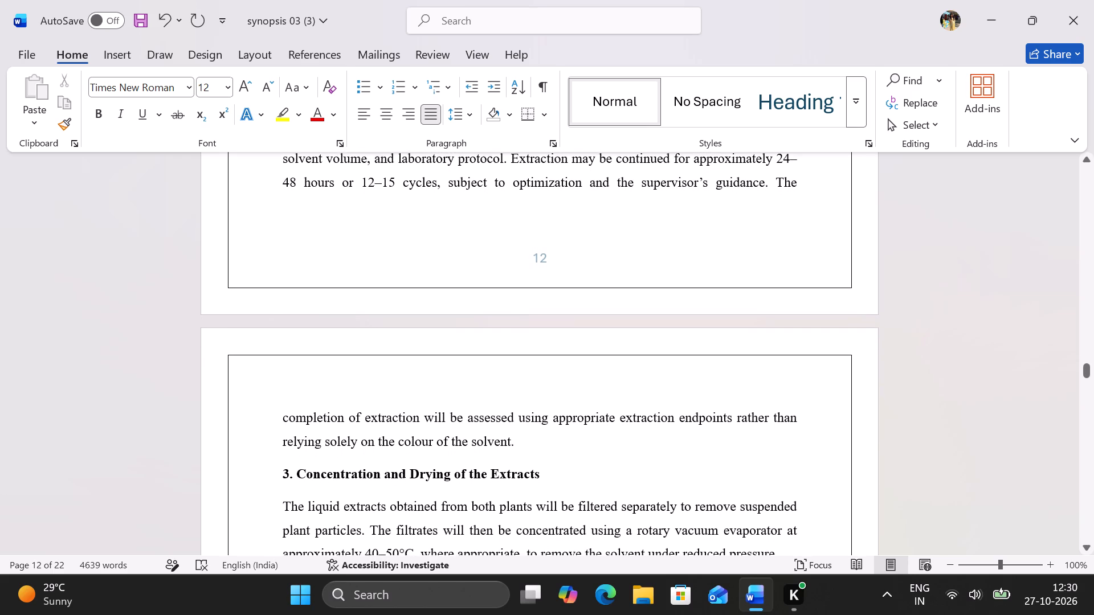
scroll(218, 309, down, 2)
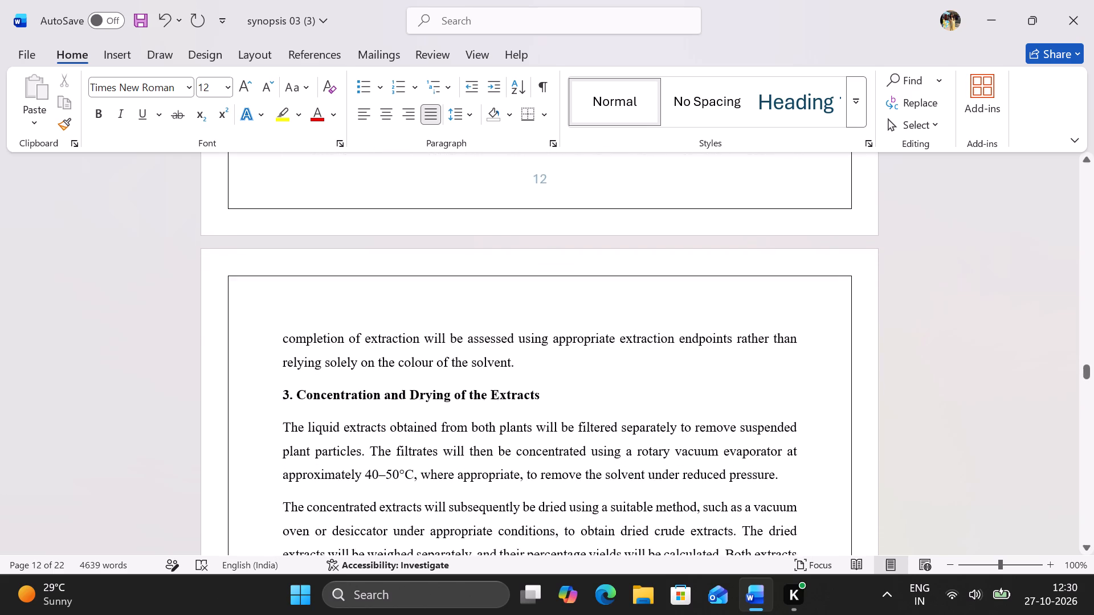
Look over the remaining methodology down to "5.13 JUSTIFICATION OF WORK" and return to the "MATERIALS AND METHODOLOGY" heading.
scroll(218, 309, down, 3)
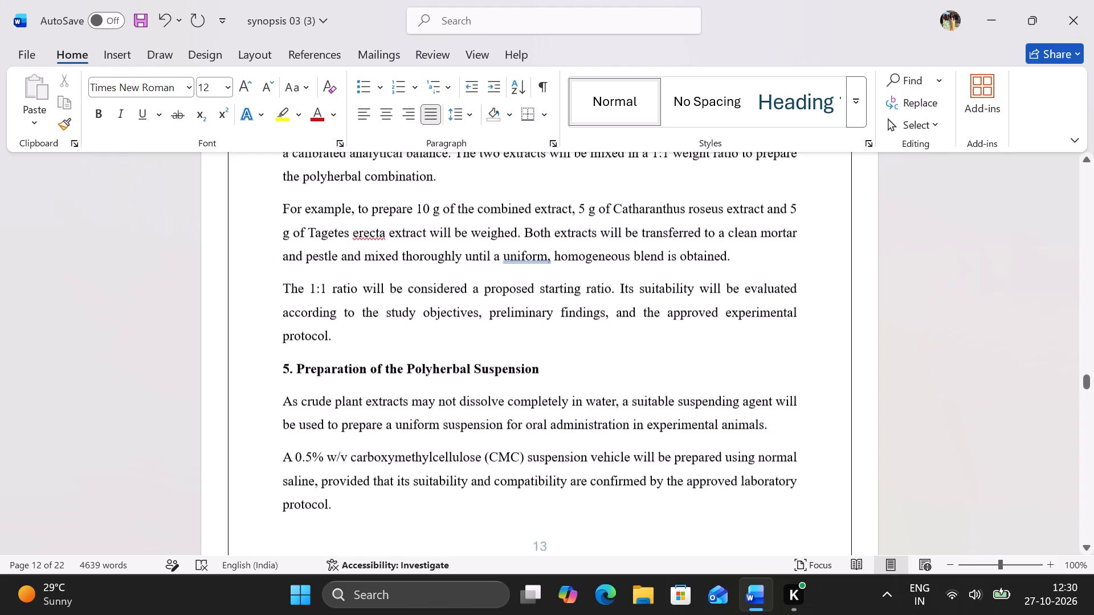
scroll(218, 309, down, 6)
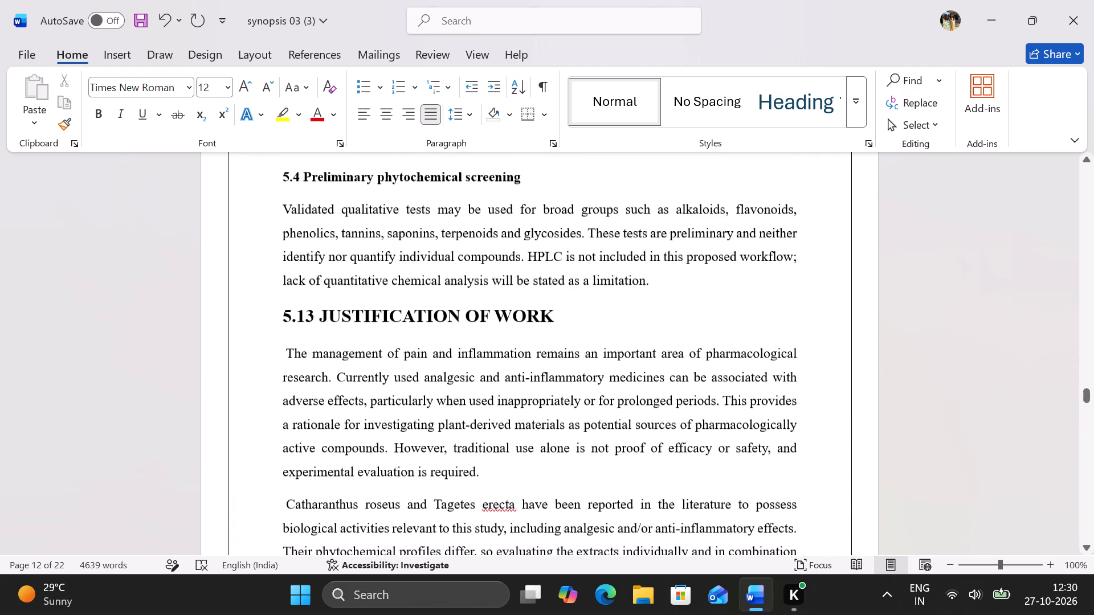
scroll(218, 309, down, 1)
scroll(218, 309, up, 2)
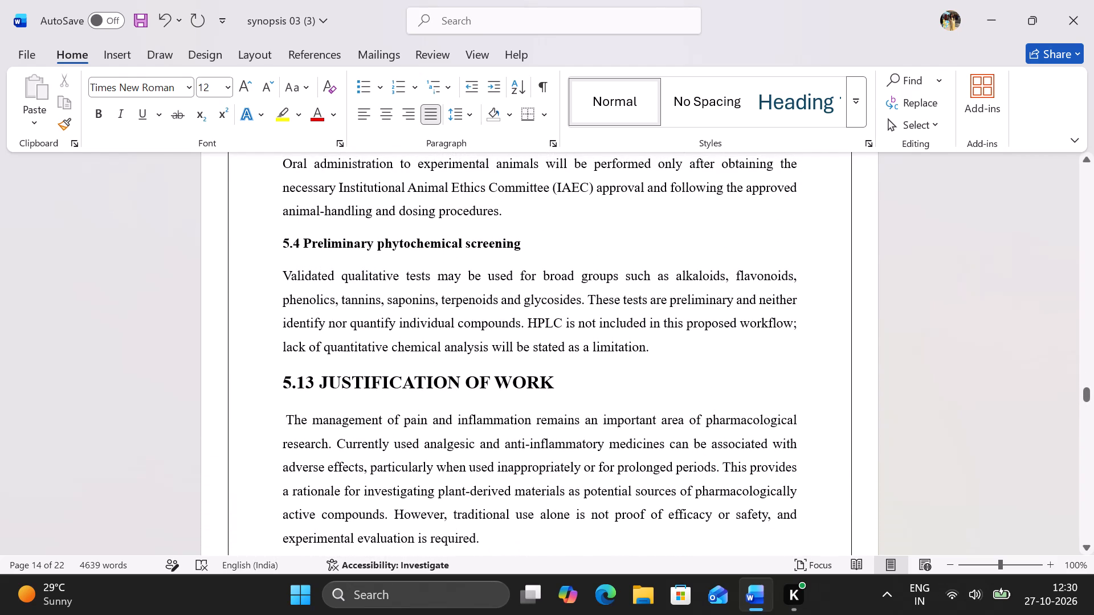
scroll(218, 309, up, 5)
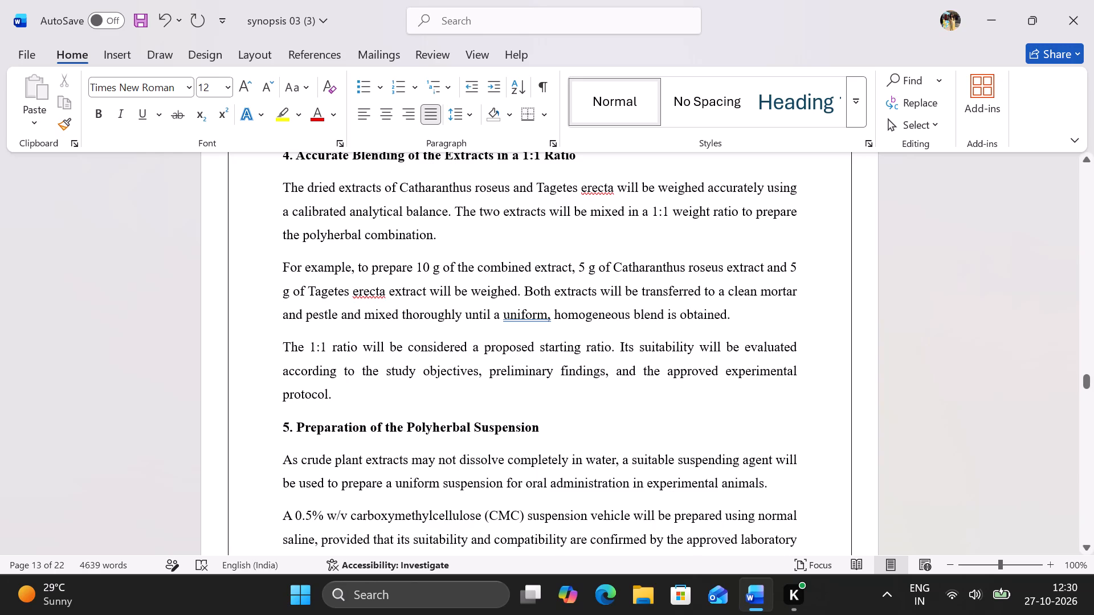
scroll(218, 309, up, 9)
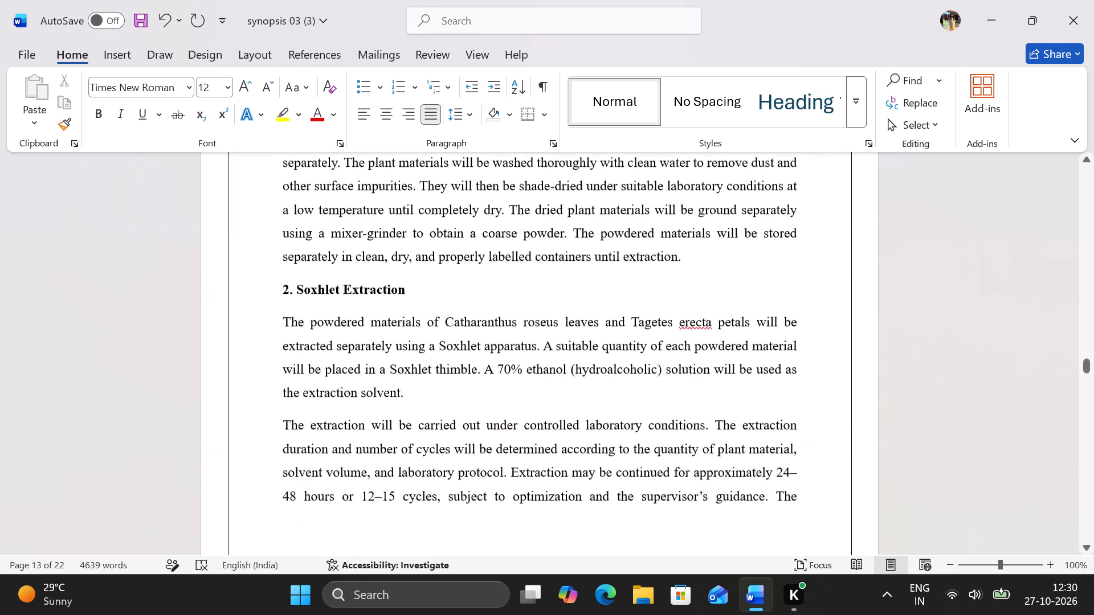
scroll(218, 309, up, 5)
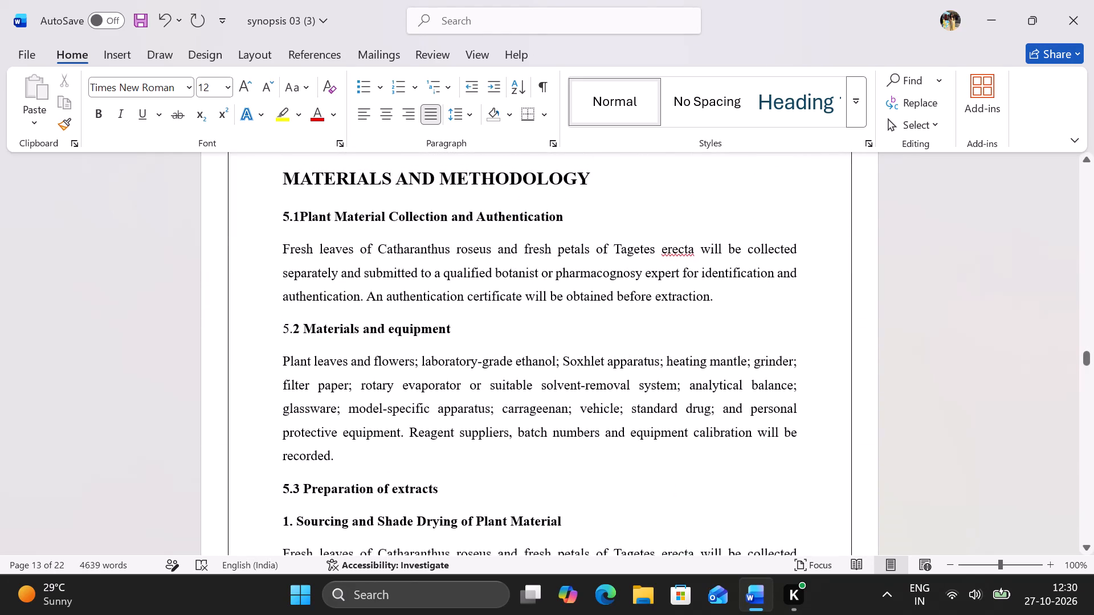
scroll(218, 309, up, 1)
scroll(218, 309, down, 1)
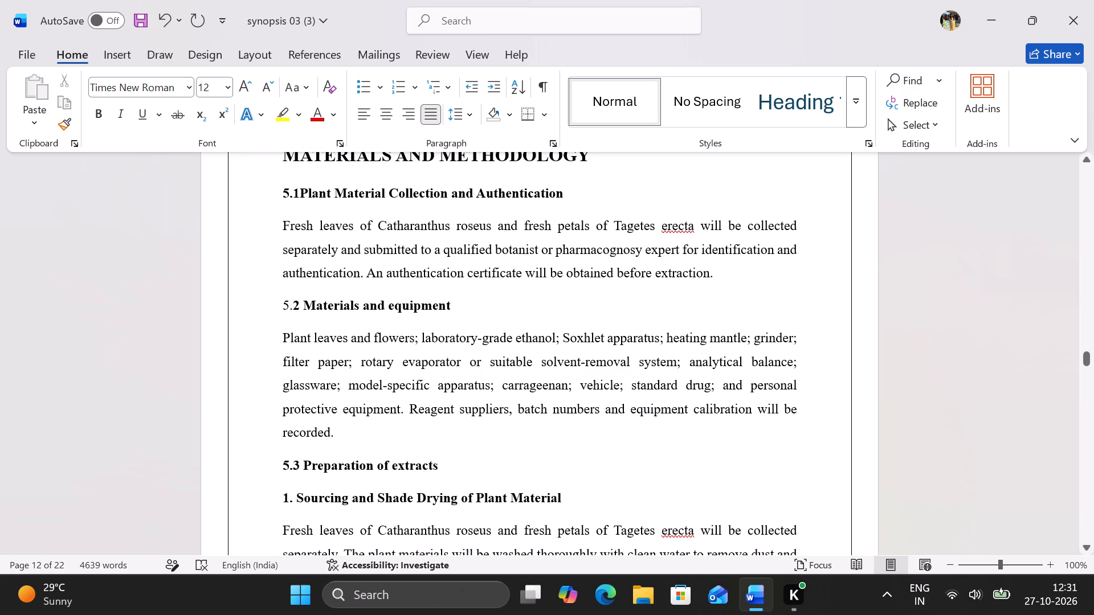
Delete sections 5.1 and 5.2 under "MATERIALS AND METHODOLOGY", including their headings, the leftover "5" and its empty line.
drag(287, 187, 459, 480)
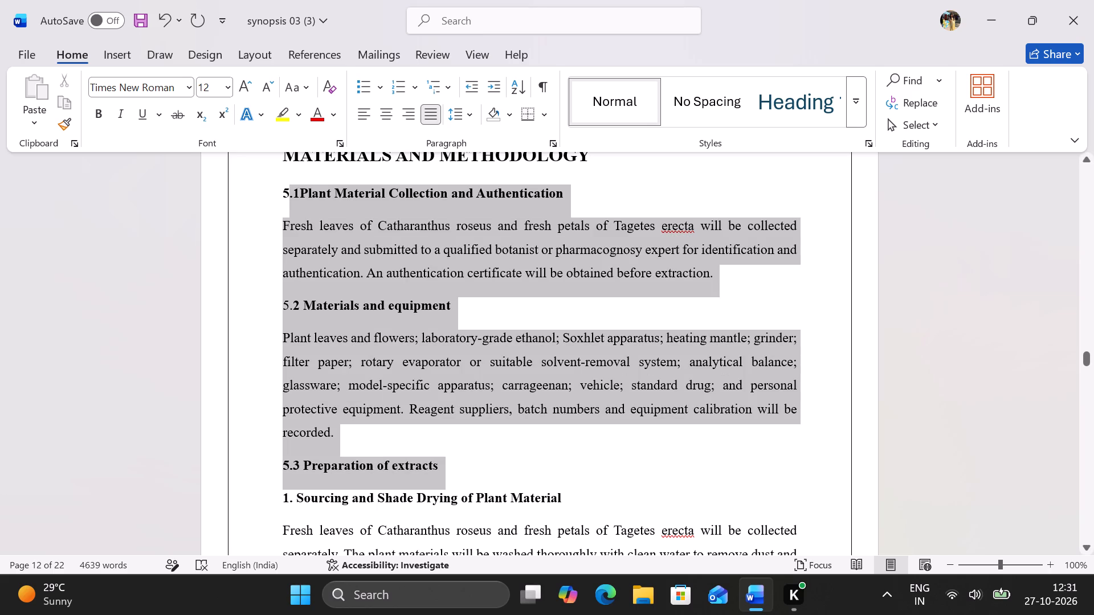
drag(459, 480, 491, 442)
key(Delete)
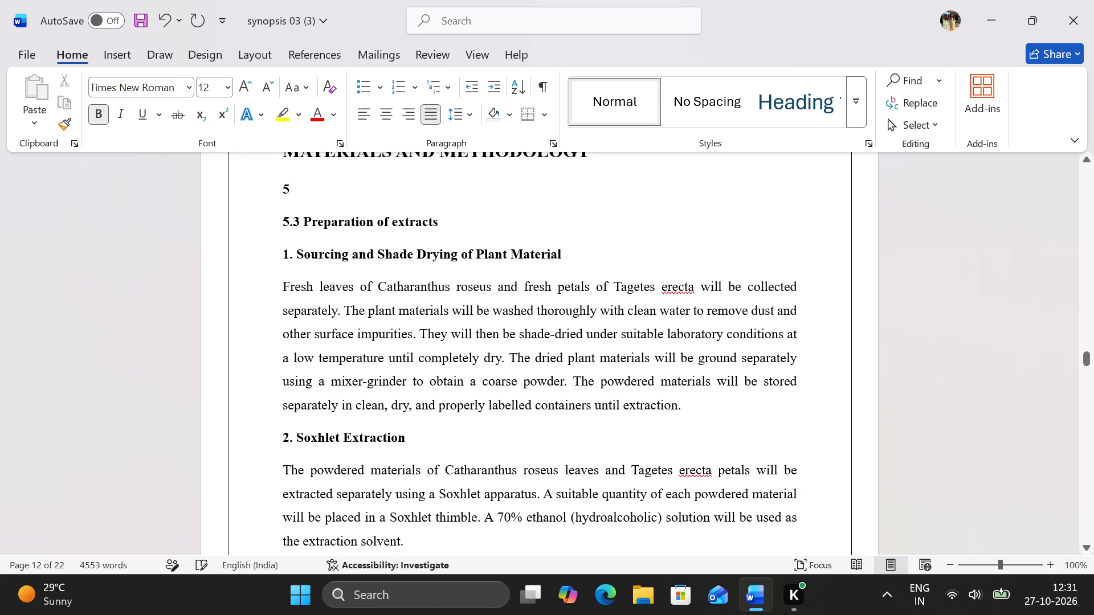
right_click(491, 442)
key(BackSpace)
key(BackSpace)
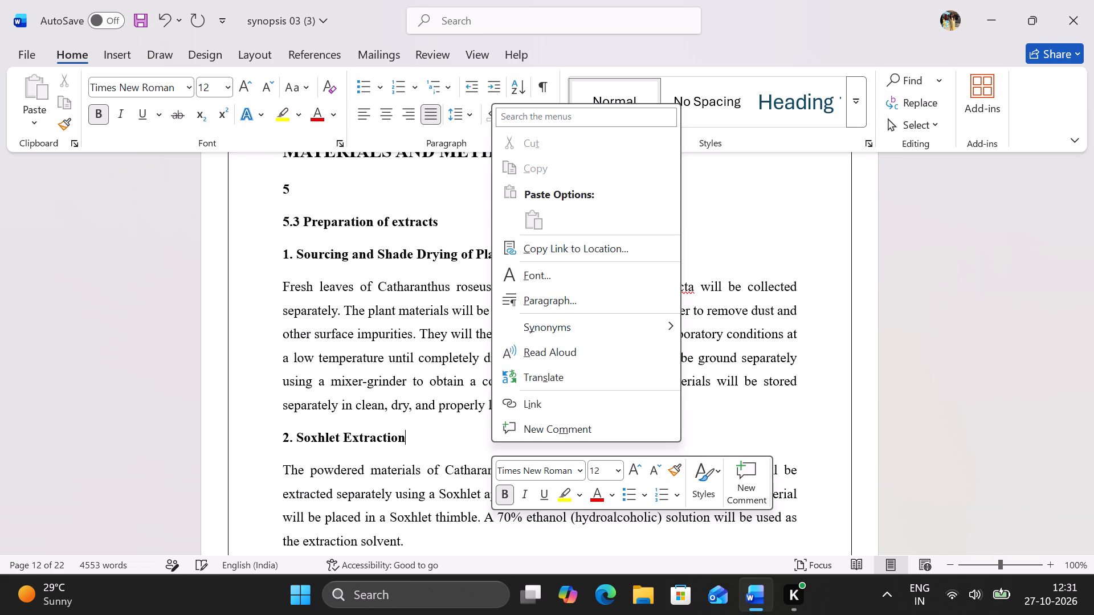
key(BackSpace)
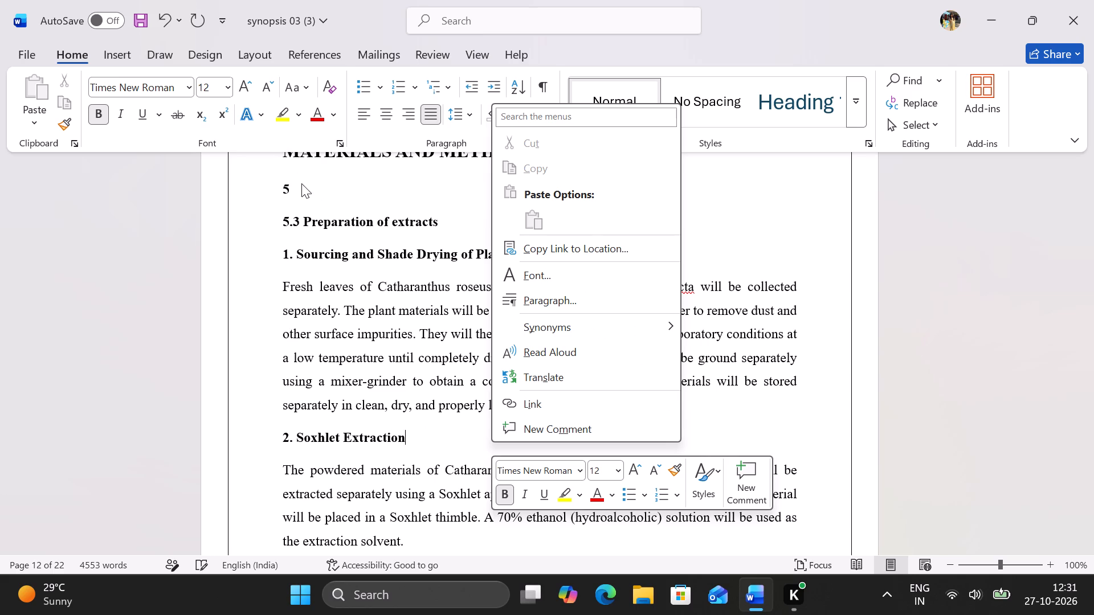
click(301, 183)
click(293, 190)
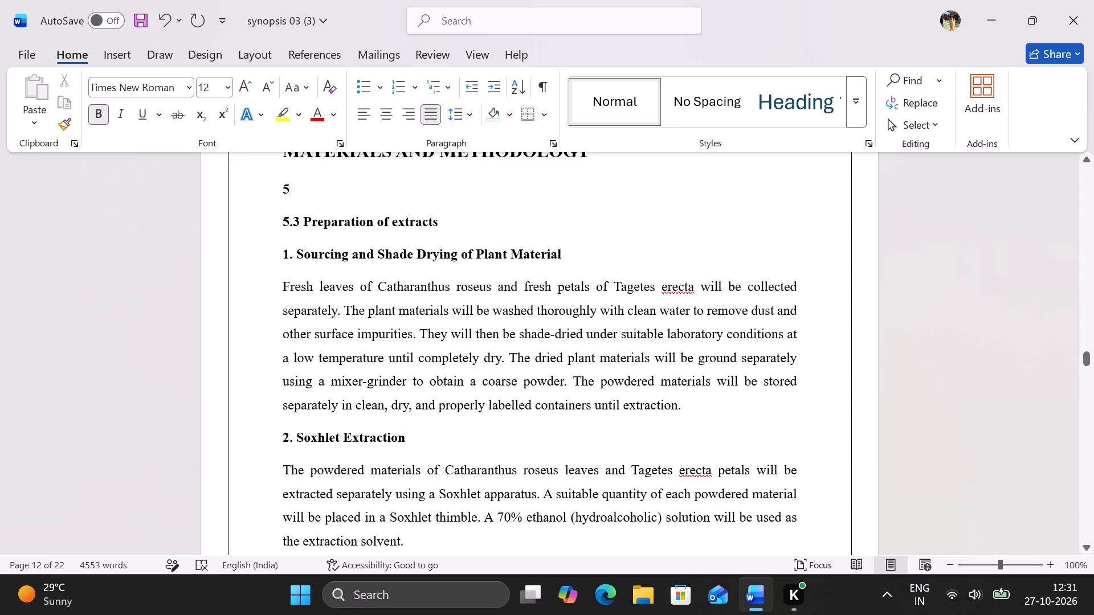
key(Delete)
key(BackSpace)
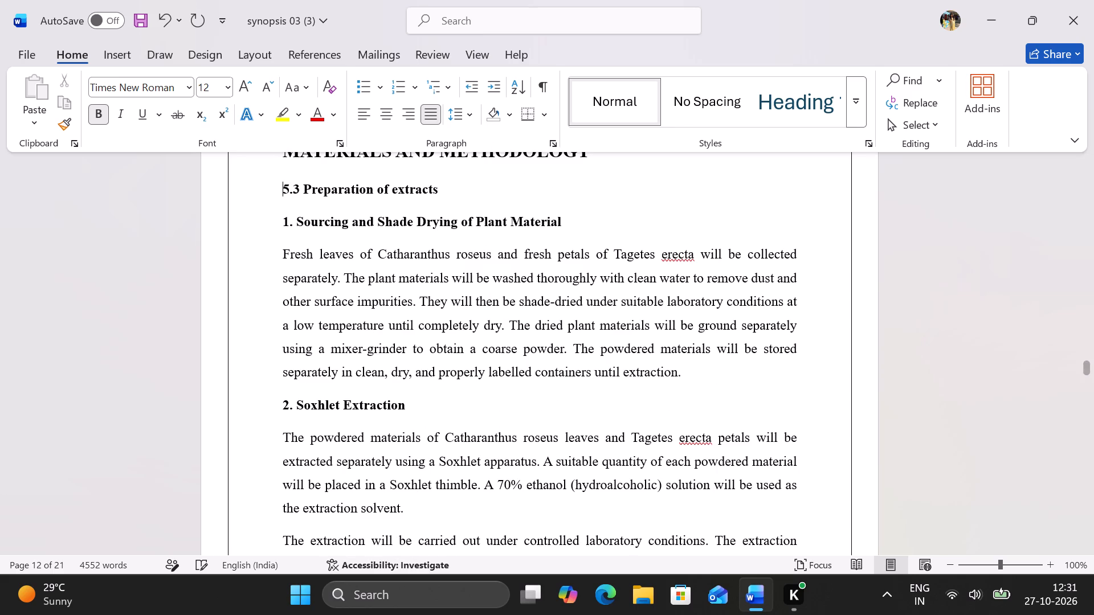
Delete the "5.3 Preparation of extracts" heading and its text from part 1 through part 3, stopping before the percentage yield formula.
scroll(293, 190, down, 1)
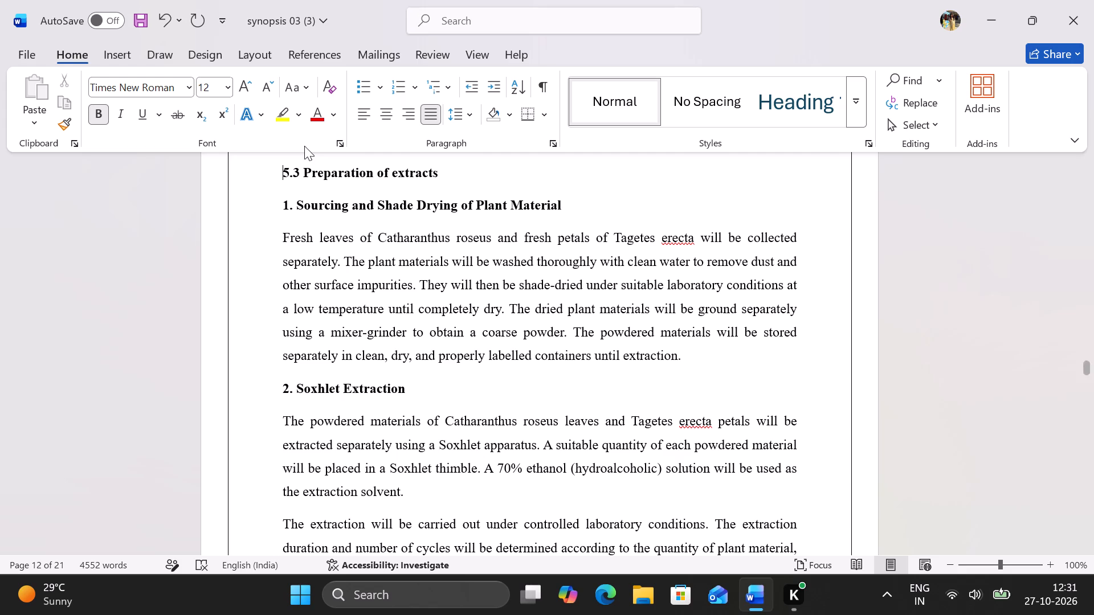
drag(280, 173, 492, 486)
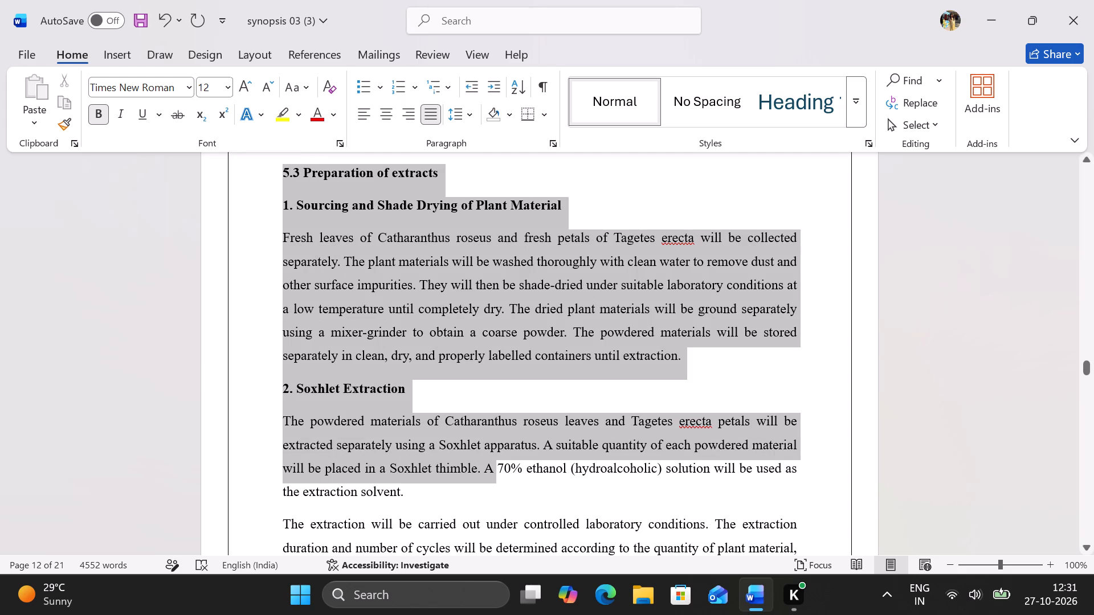
drag(492, 486, 496, 495)
key(Delete)
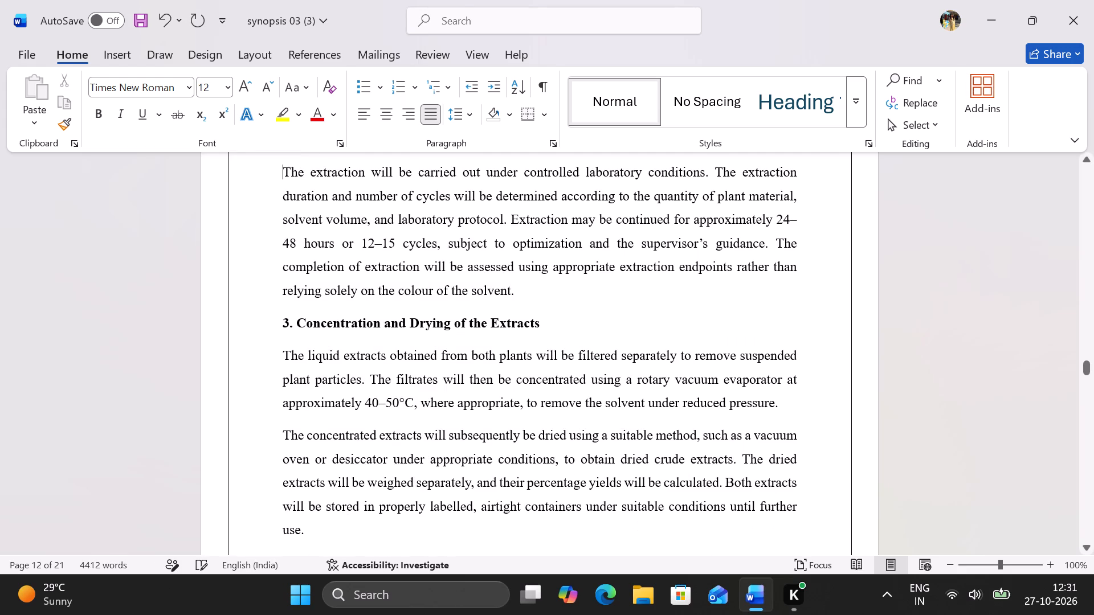
scroll(496, 495, down, 1)
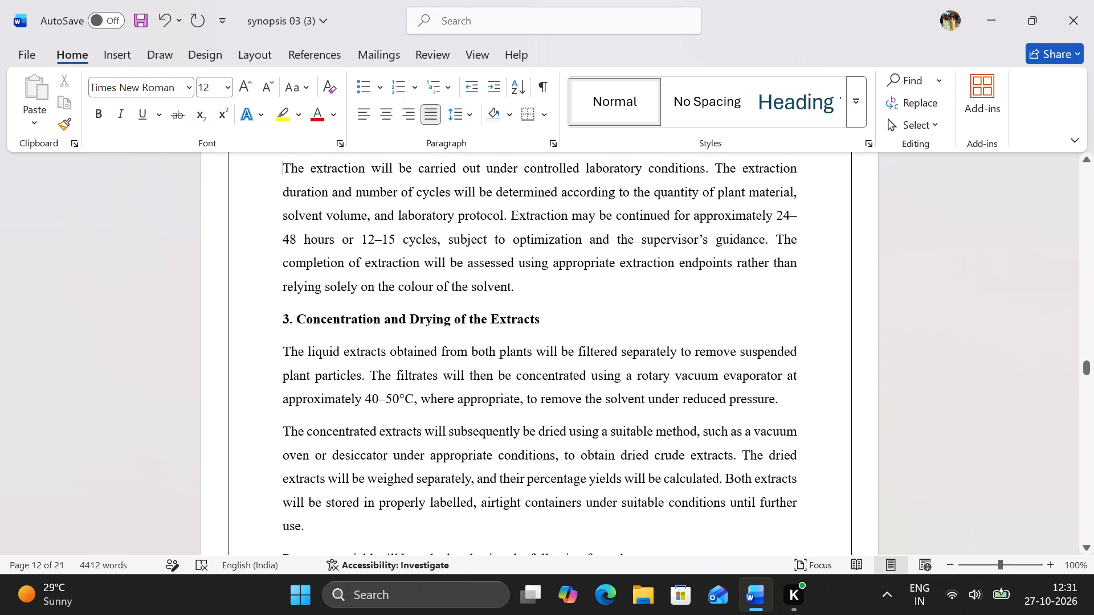
drag(286, 174, 403, 453)
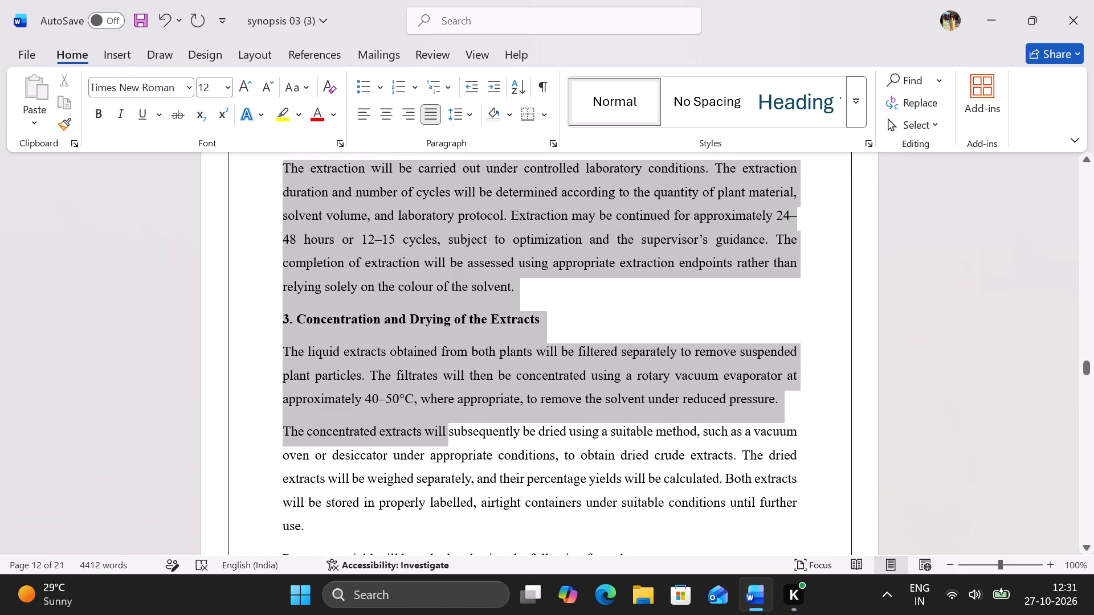
drag(403, 453, 320, 526)
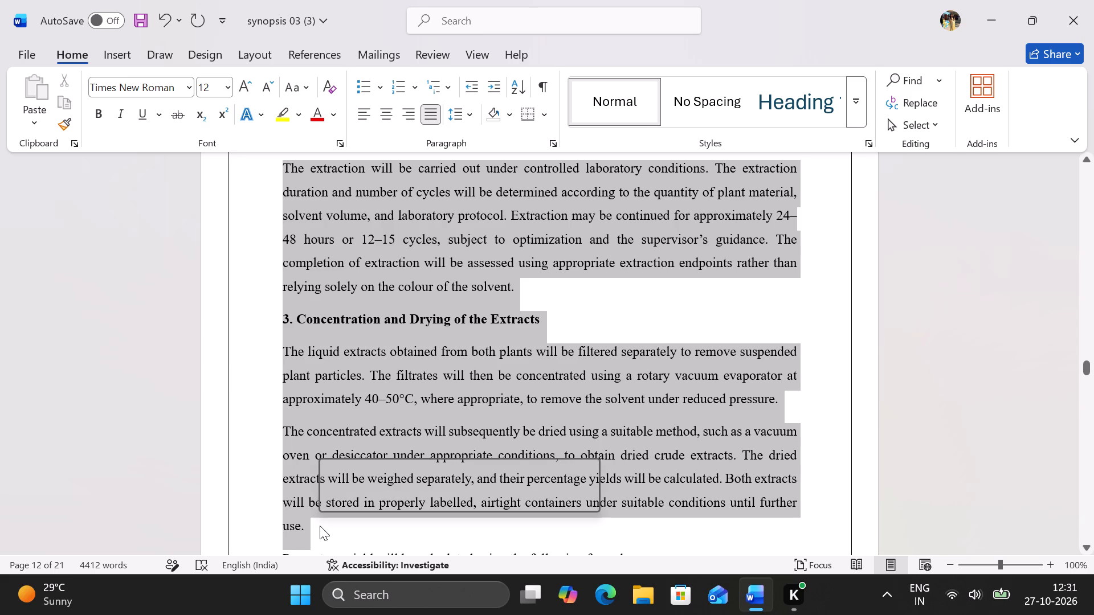
key(Delete)
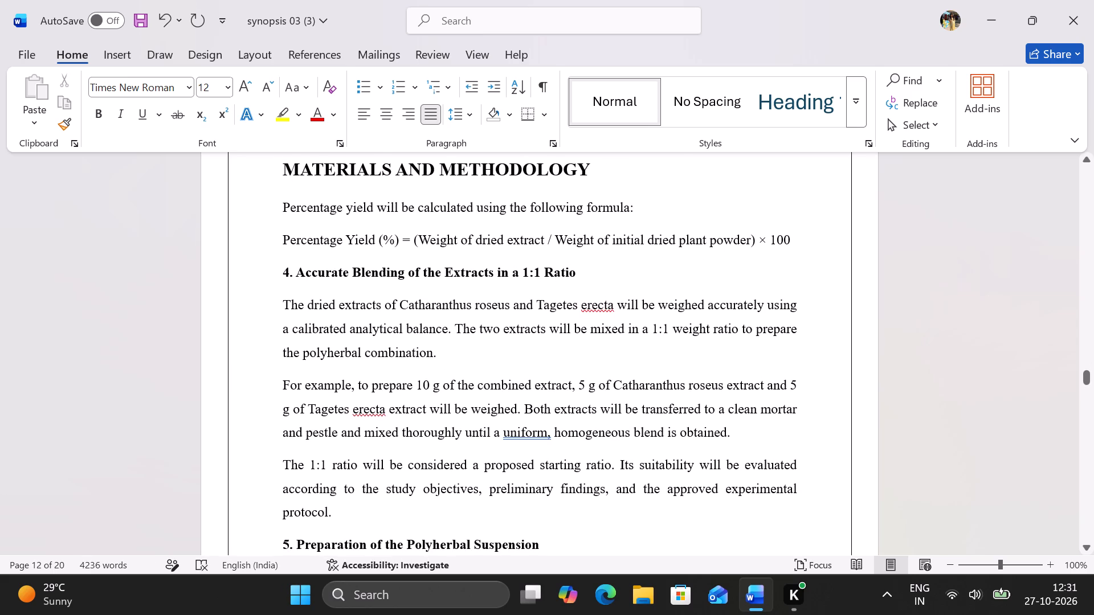
Delete the rest of 5.3, from the percentage yield text through part 5 on the polyherbal suspension, and all of section 5.4.
drag(281, 208, 333, 513)
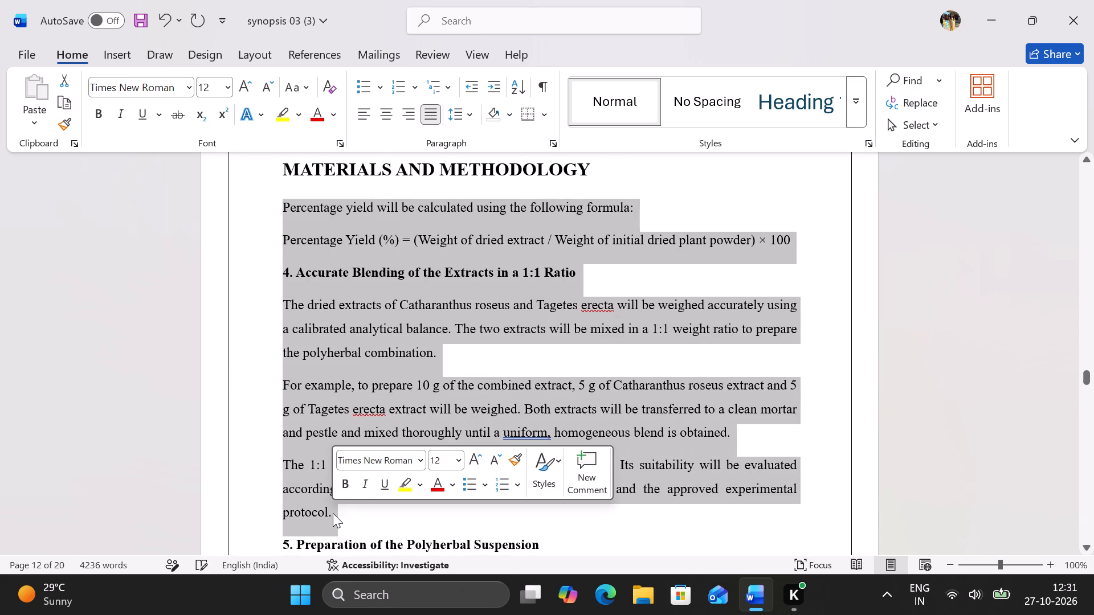
key(Delete)
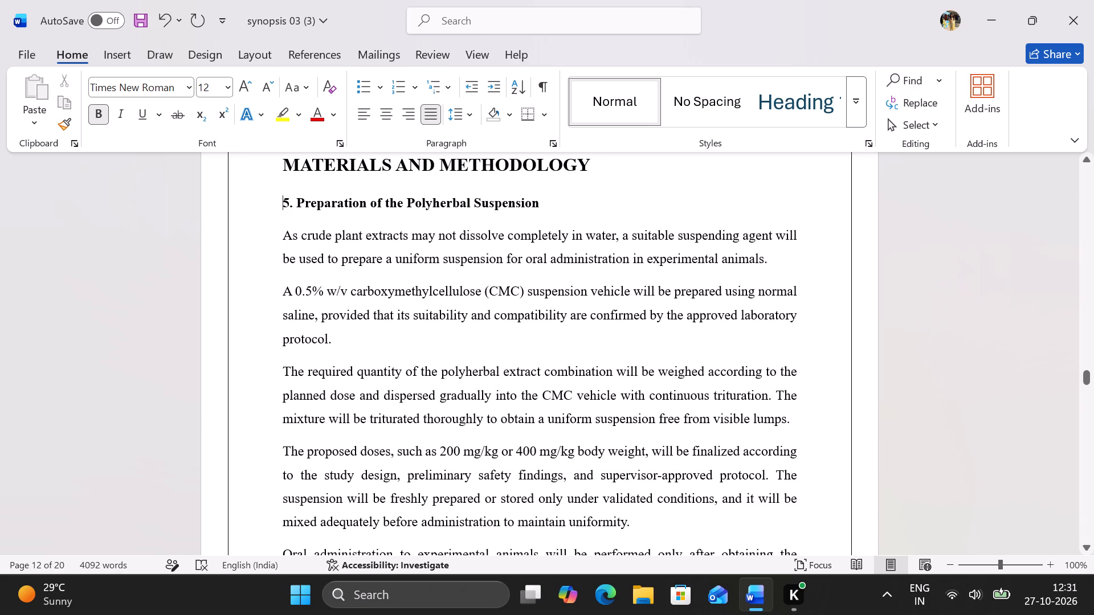
drag(291, 198, 655, 537)
key(Delete)
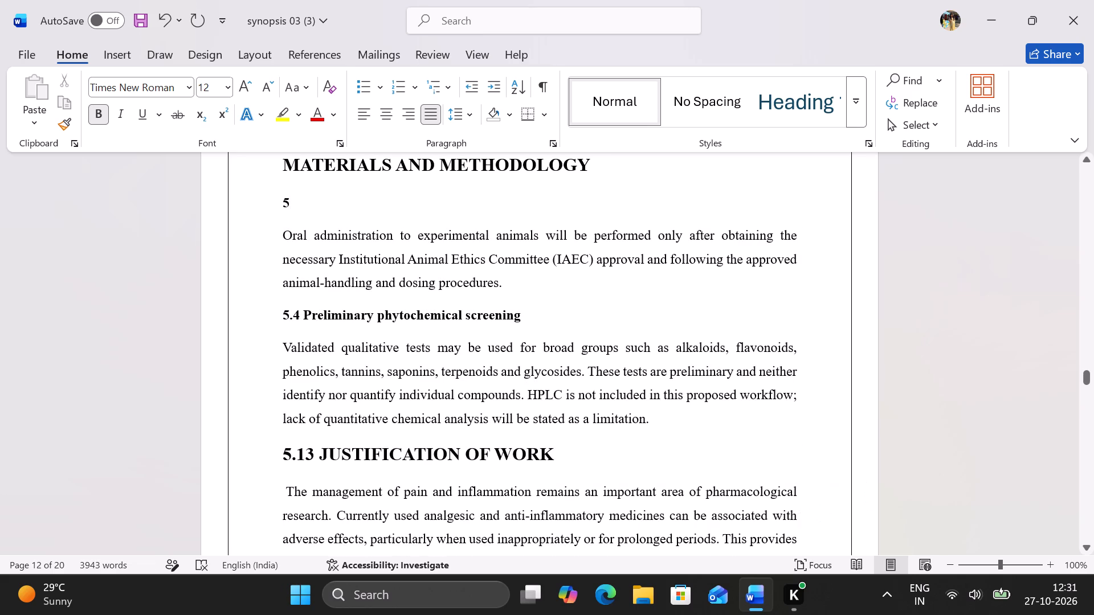
drag(272, 200, 379, 334)
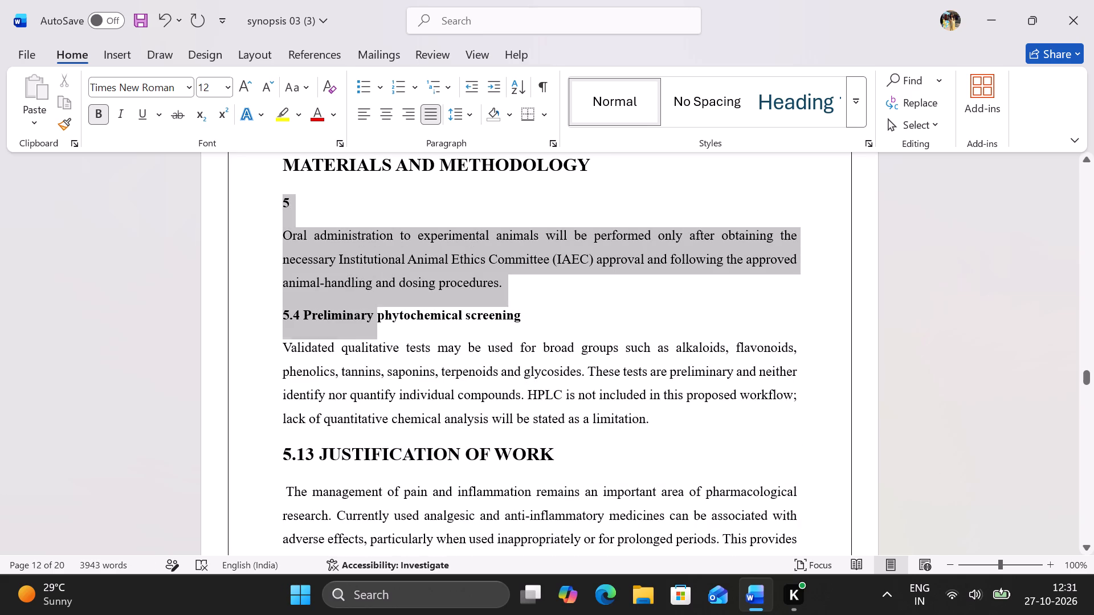
drag(379, 334, 664, 415)
key(Delete)
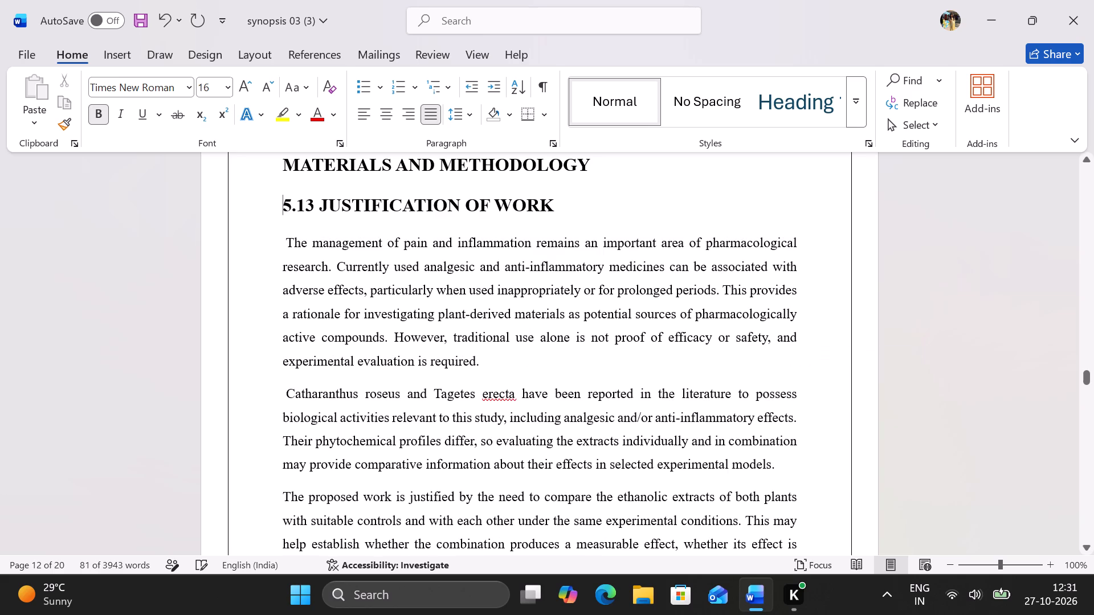